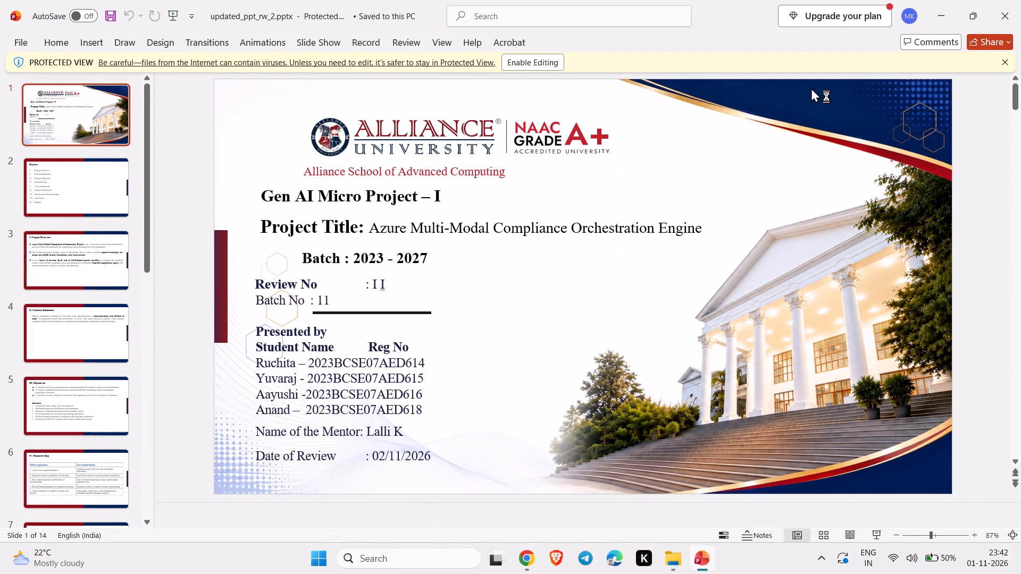
# Look through the opening slides of the compliance engine presentation, from the title slide to the Project Overview slide.
pyautogui.press('Down')
pyautogui.press('Down')
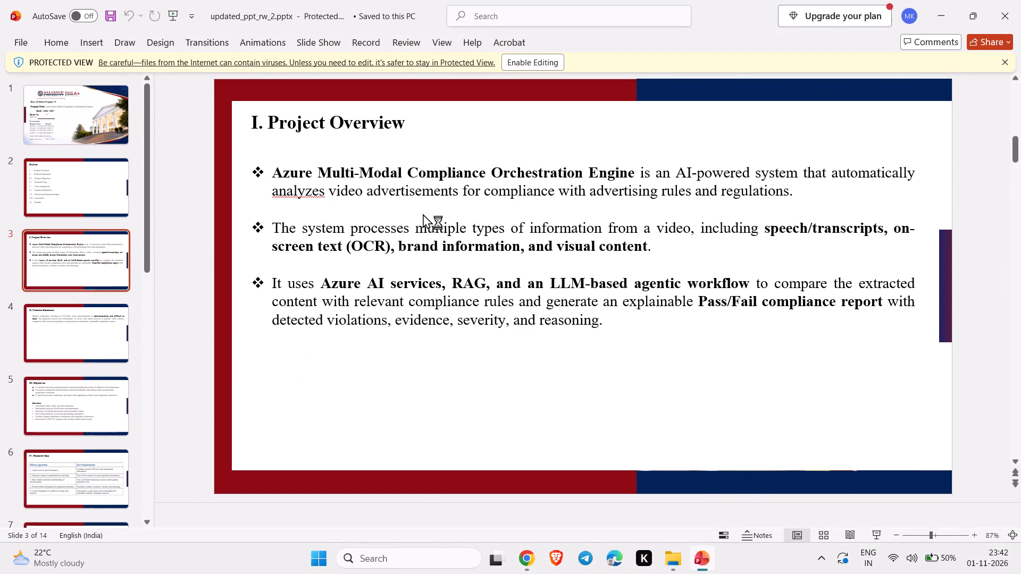
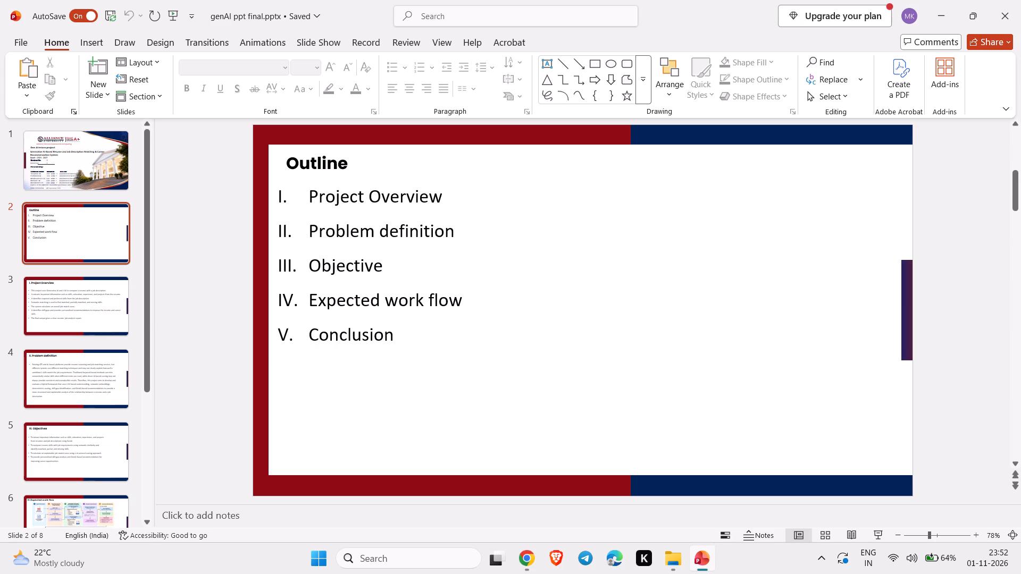
# Look through the genAI presentation from the Outline slide to the Expected work flow diagram on slide 6.
pyautogui.press('Down')
pyautogui.press('Down')
pyautogui.press('Down')
pyautogui.press('Down')
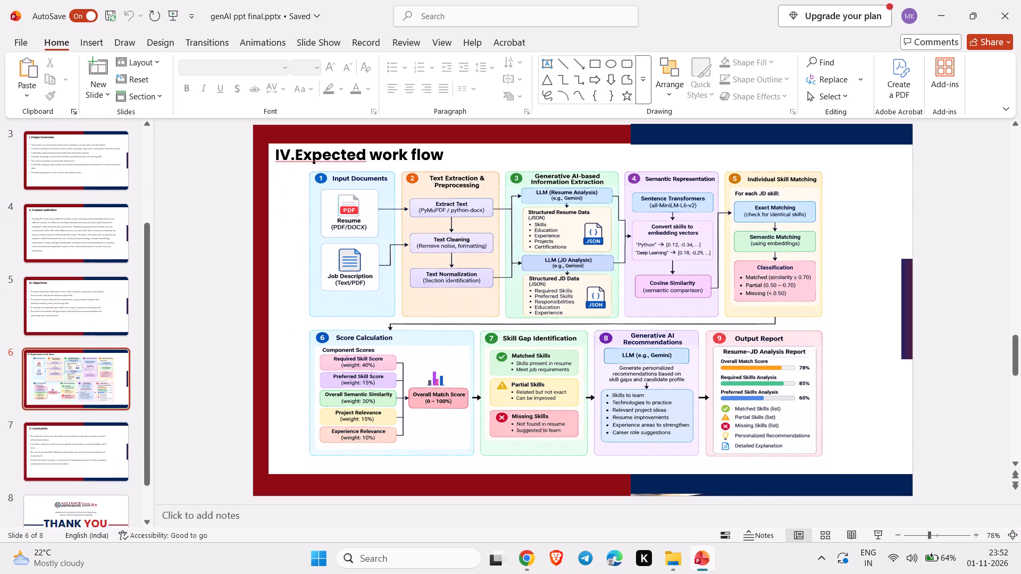
pyautogui.click(405, 283)
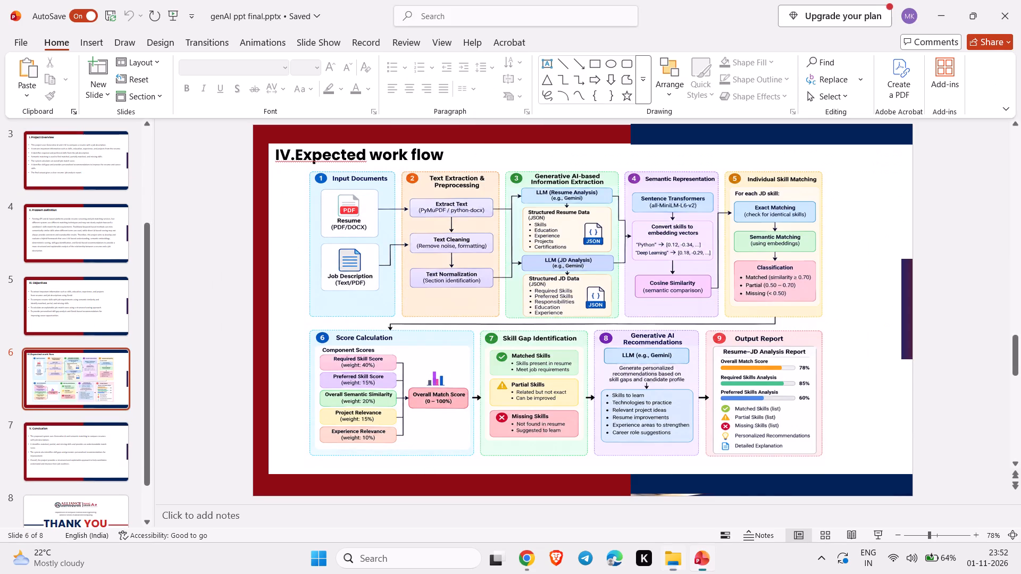
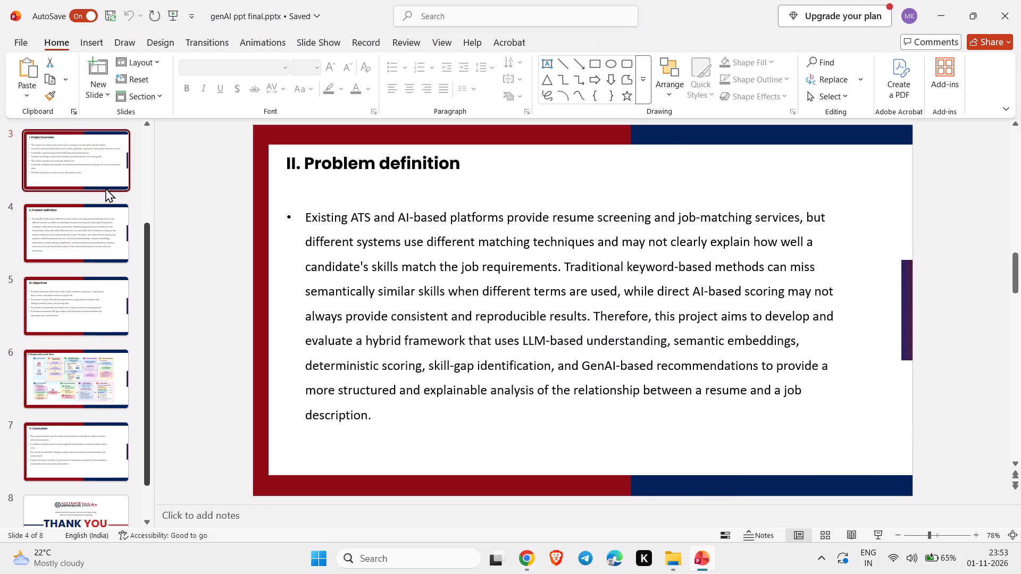
pyautogui.click(101, 309)
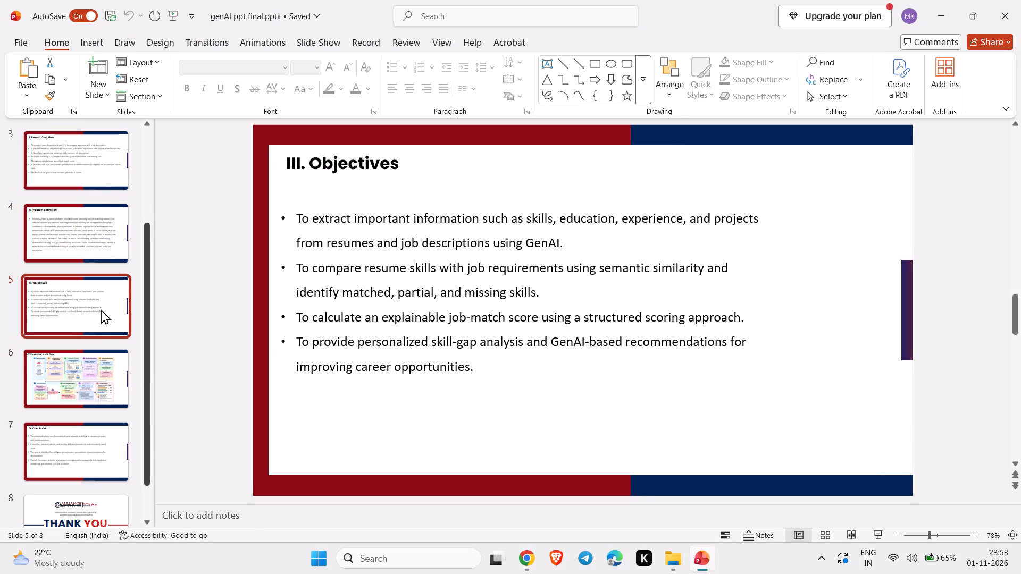
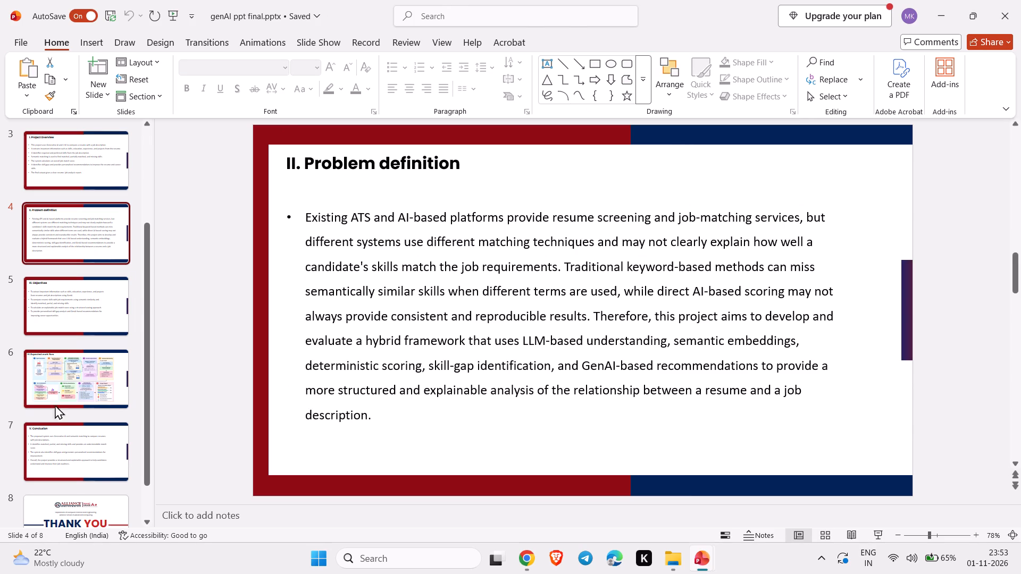
# Insert a new slide between the Objectives slide and the workflow diagram slide.
pyautogui.click(86, 316)
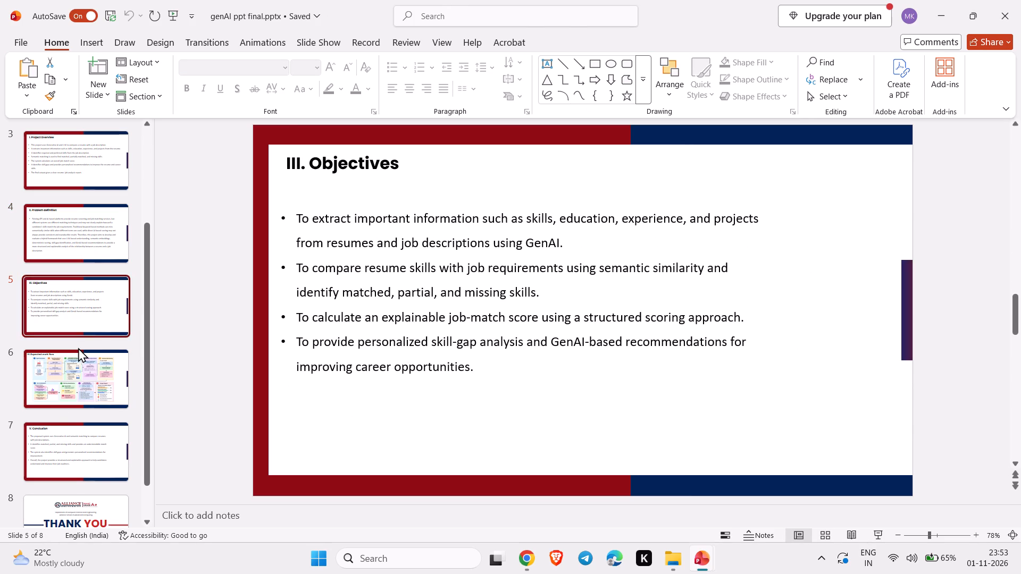
pyautogui.click(78, 348)
pyautogui.press('Return')
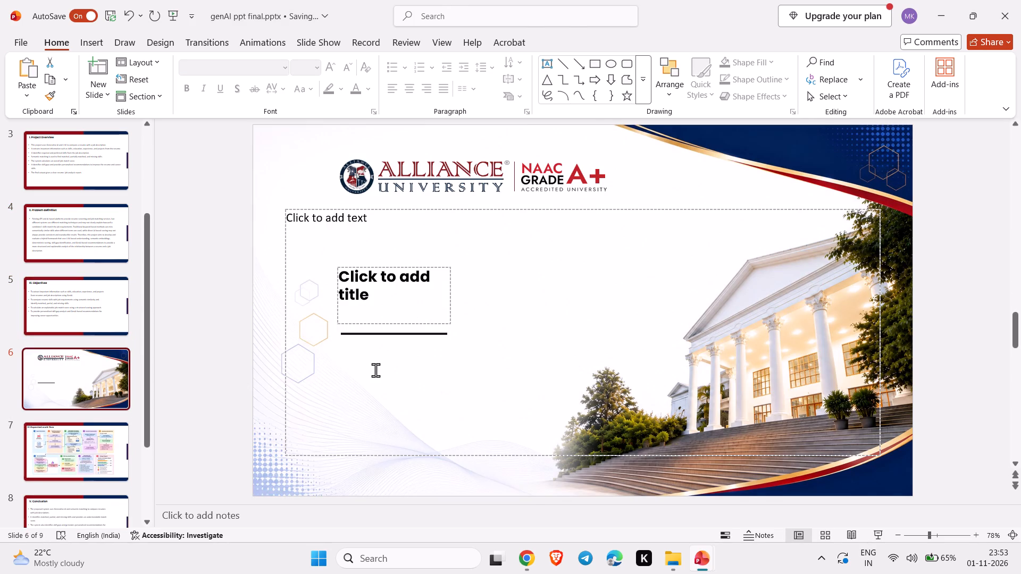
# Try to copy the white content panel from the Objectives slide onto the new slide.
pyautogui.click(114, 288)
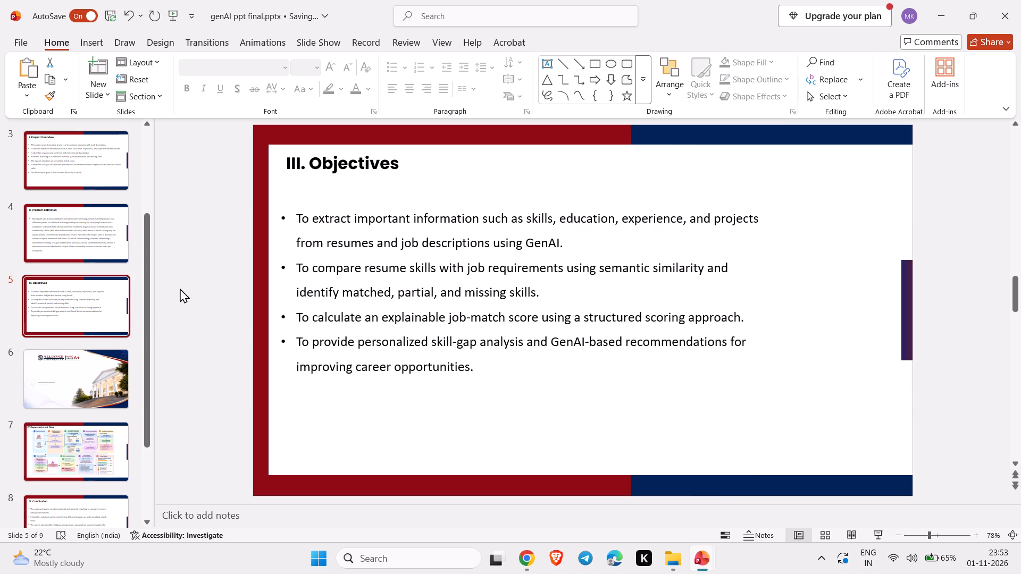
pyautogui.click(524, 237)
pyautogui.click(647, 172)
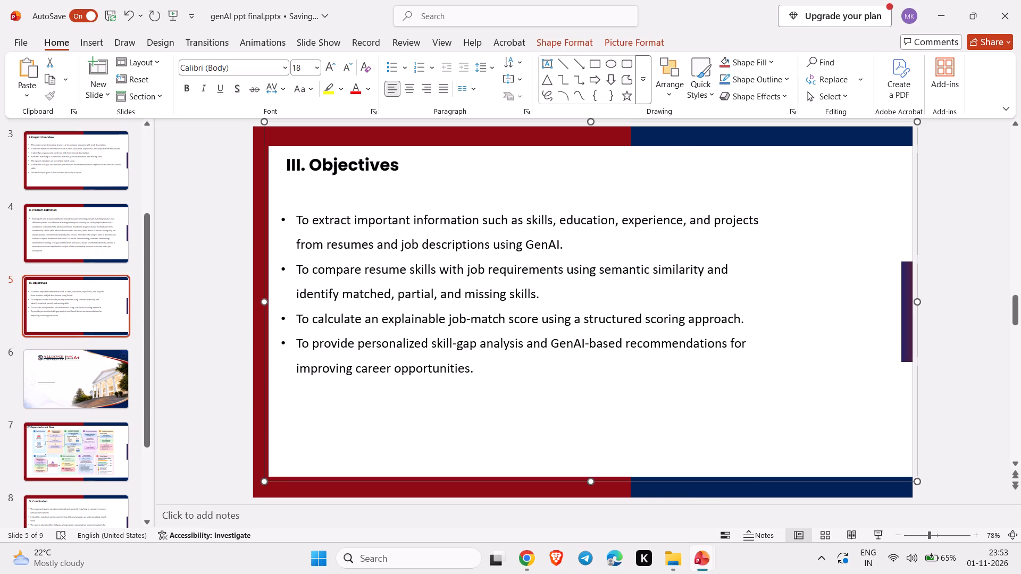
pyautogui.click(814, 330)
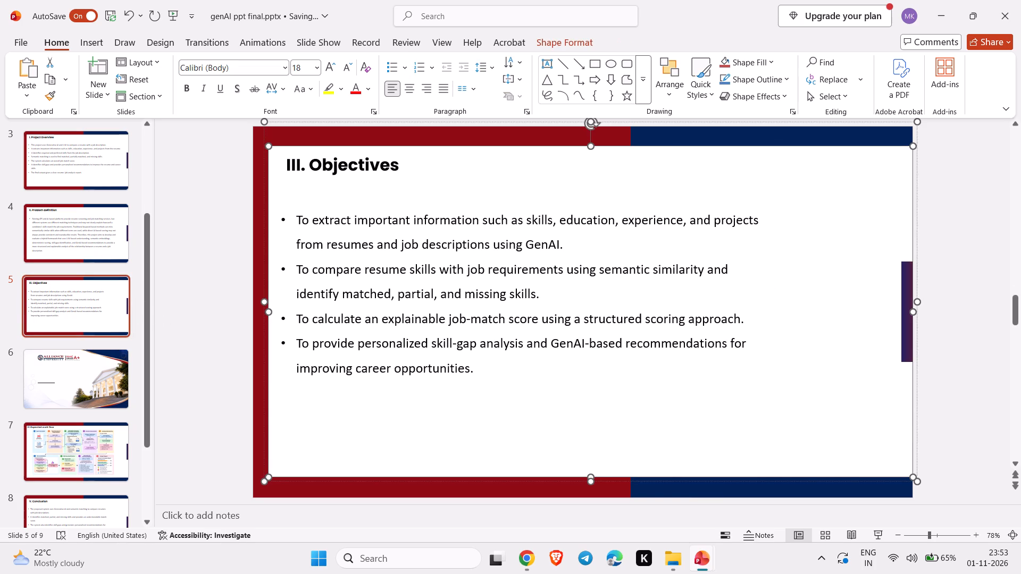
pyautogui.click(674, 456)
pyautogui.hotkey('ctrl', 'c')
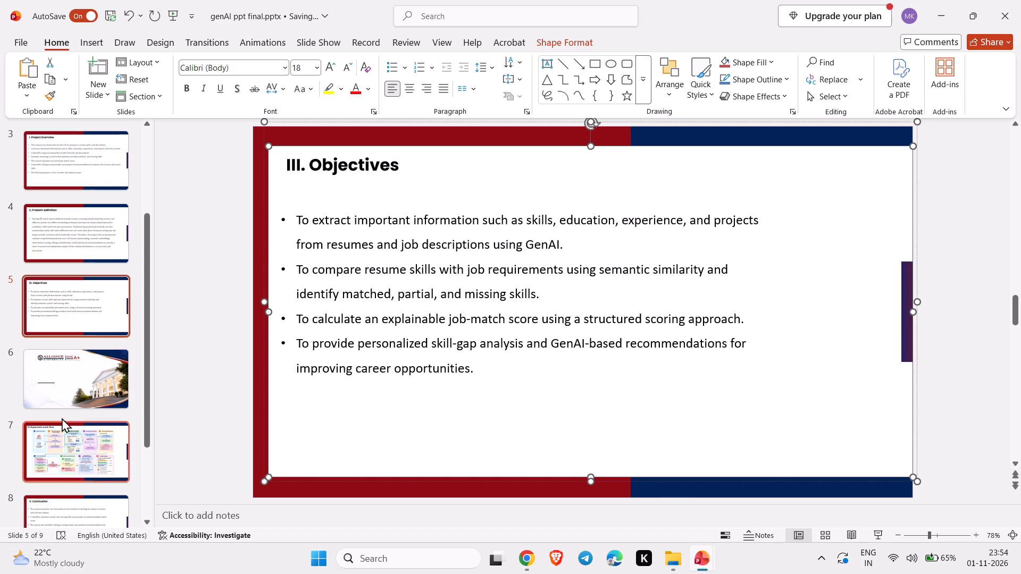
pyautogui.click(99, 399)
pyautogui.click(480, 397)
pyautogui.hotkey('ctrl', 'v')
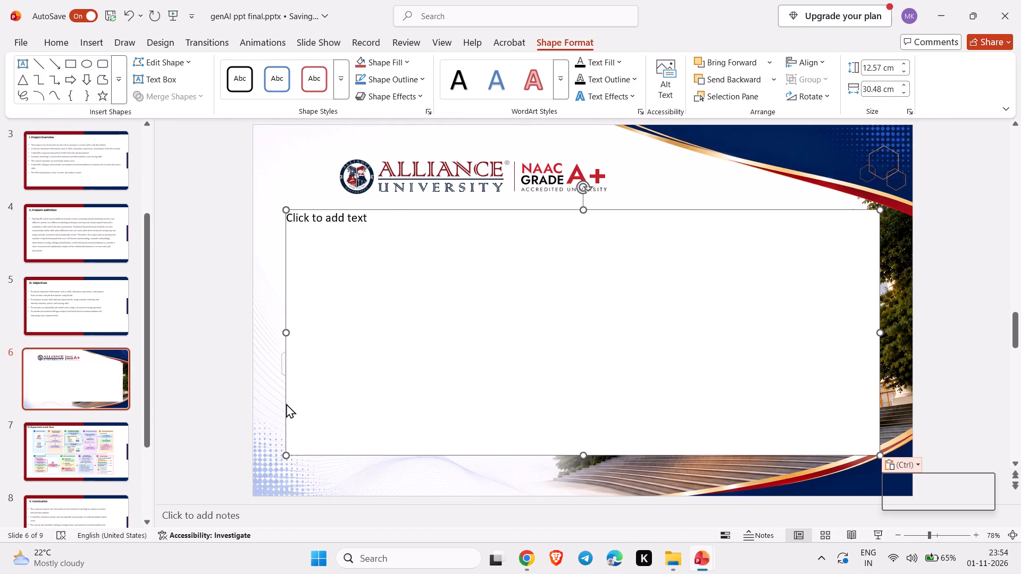
# Copy the red background block from the Objectives slide onto the new slide.
pyautogui.click(69, 311)
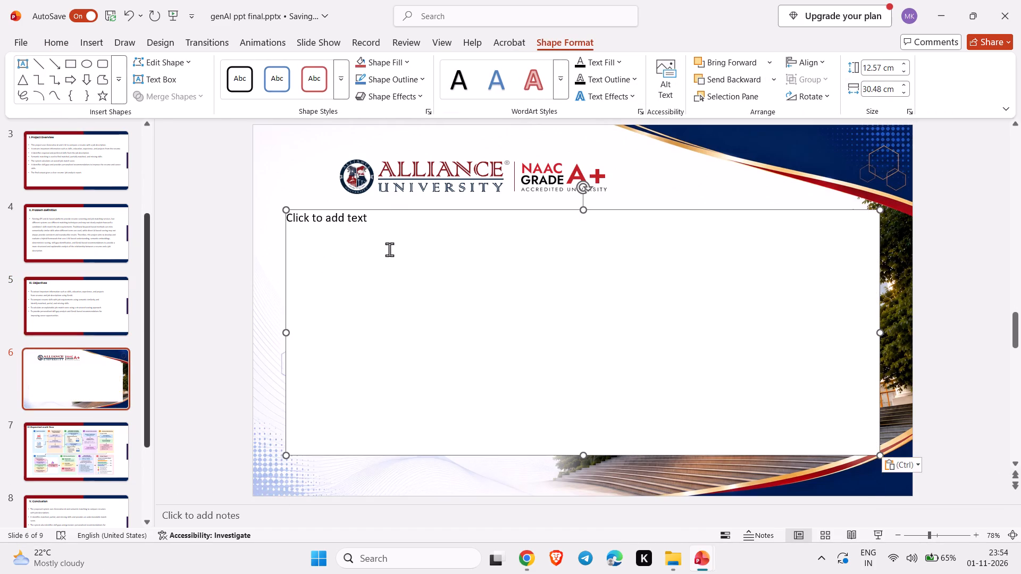
pyautogui.click(105, 291)
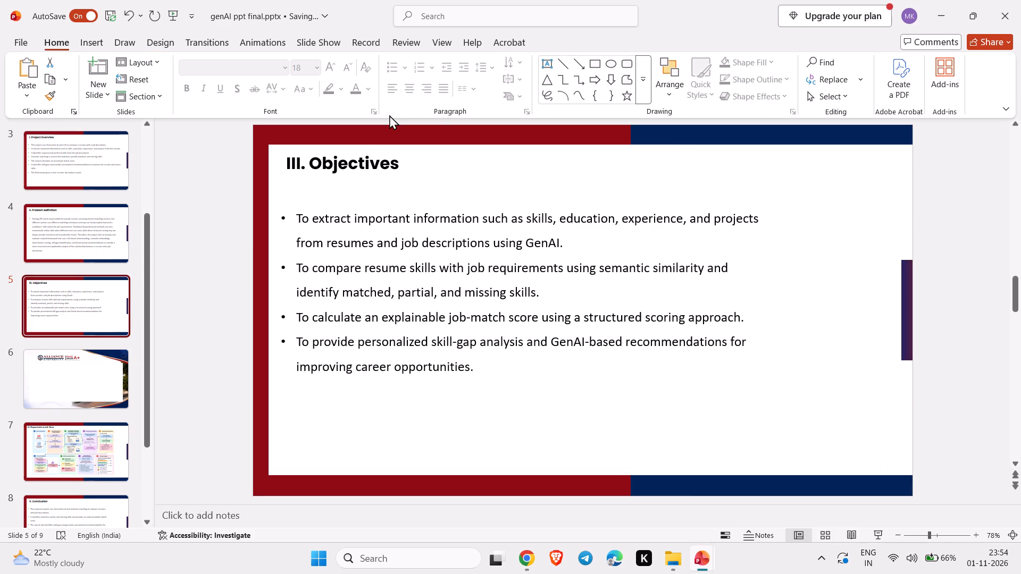
pyautogui.click(389, 126)
pyautogui.hotkey('ctrl', 'c')
pyautogui.click(72, 369)
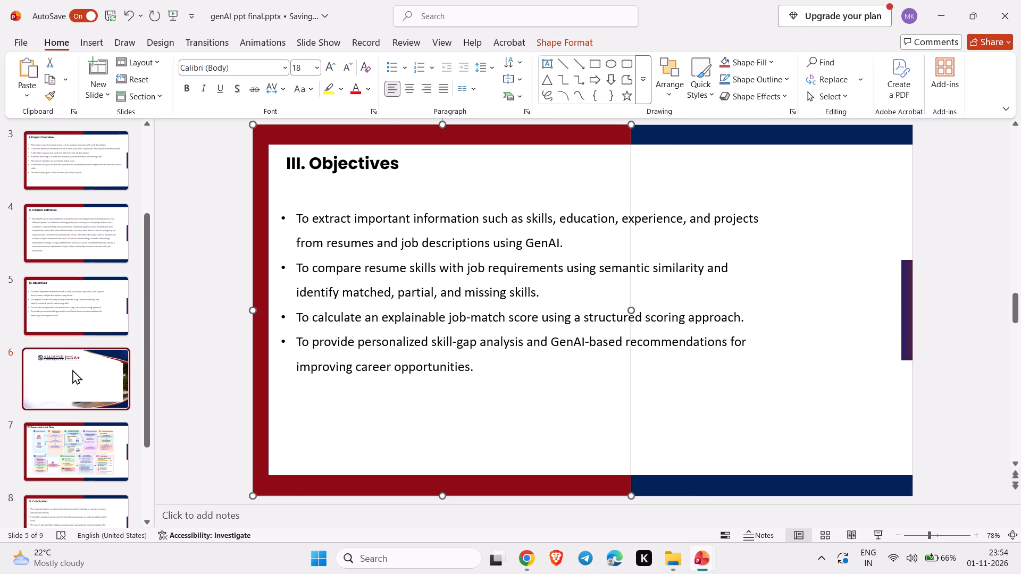
pyautogui.hotkey('ctrl', 'v')
# Copy the large white content panel from the Objectives slide onto the new slide, over the red block.
pyautogui.click(37, 307)
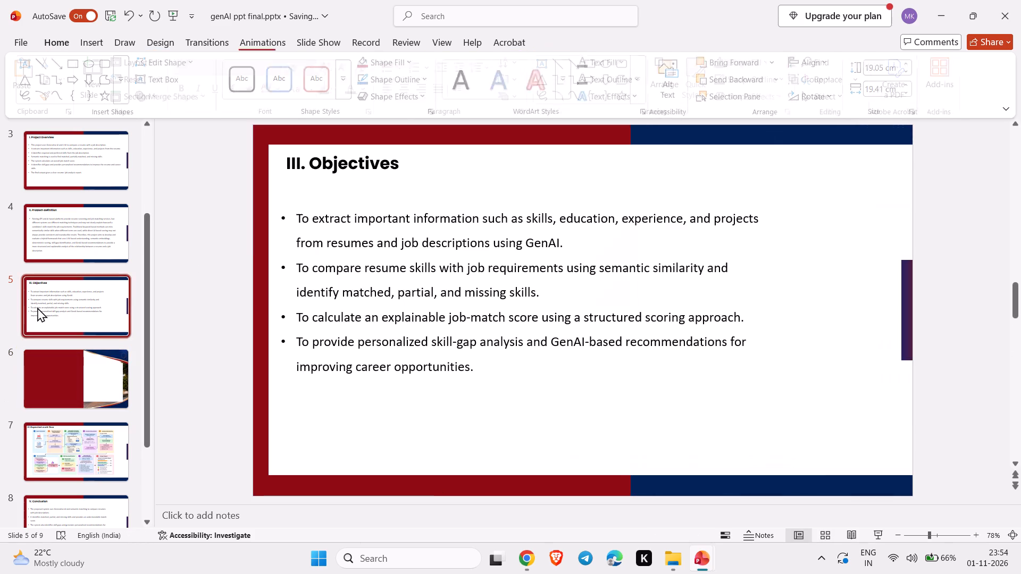
pyautogui.click(767, 134)
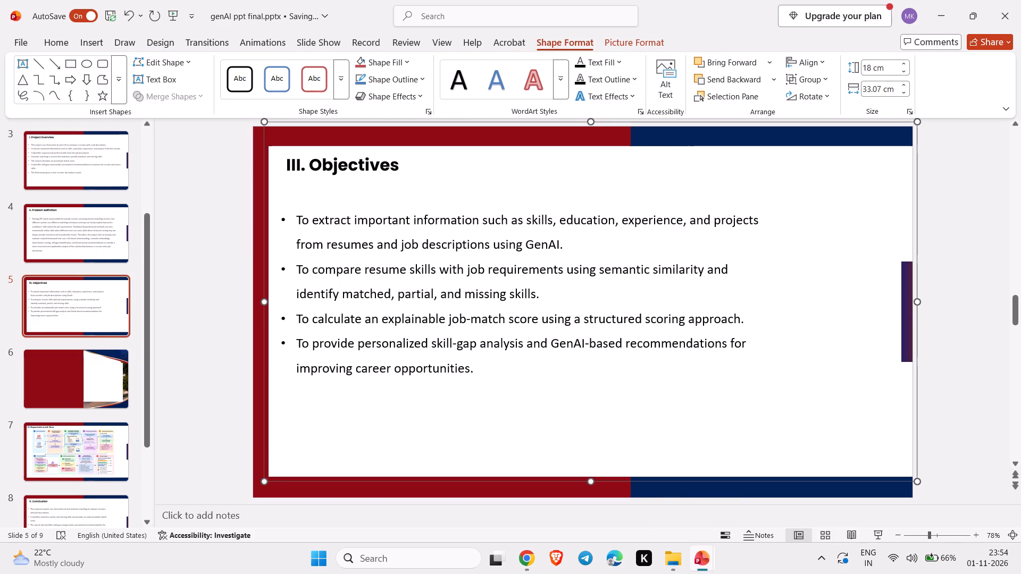
pyautogui.click(686, 394)
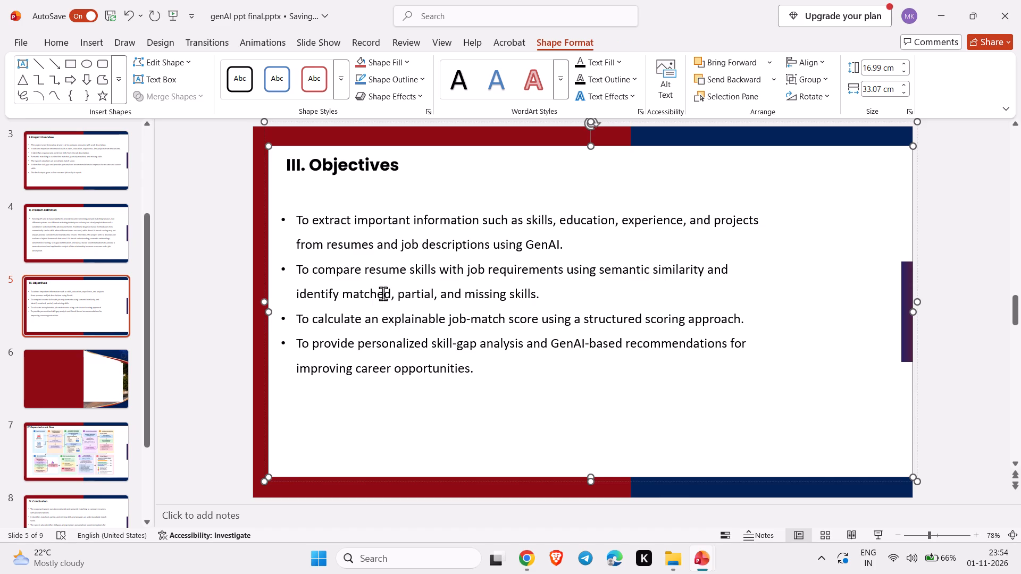
pyautogui.hotkey('ctrl', 'c')
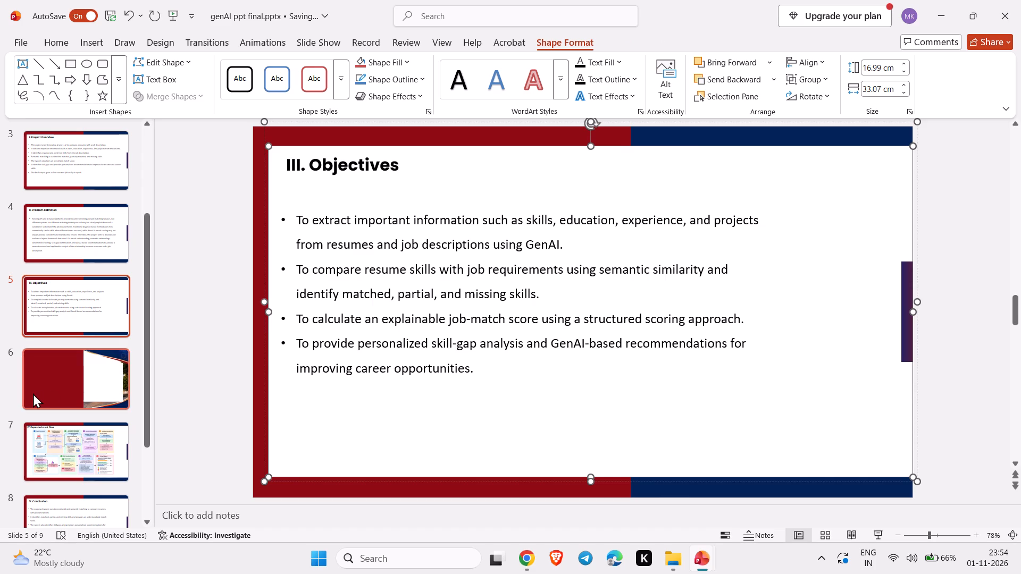
pyautogui.click(32, 393)
pyautogui.hotkey('ctrl', 'v')
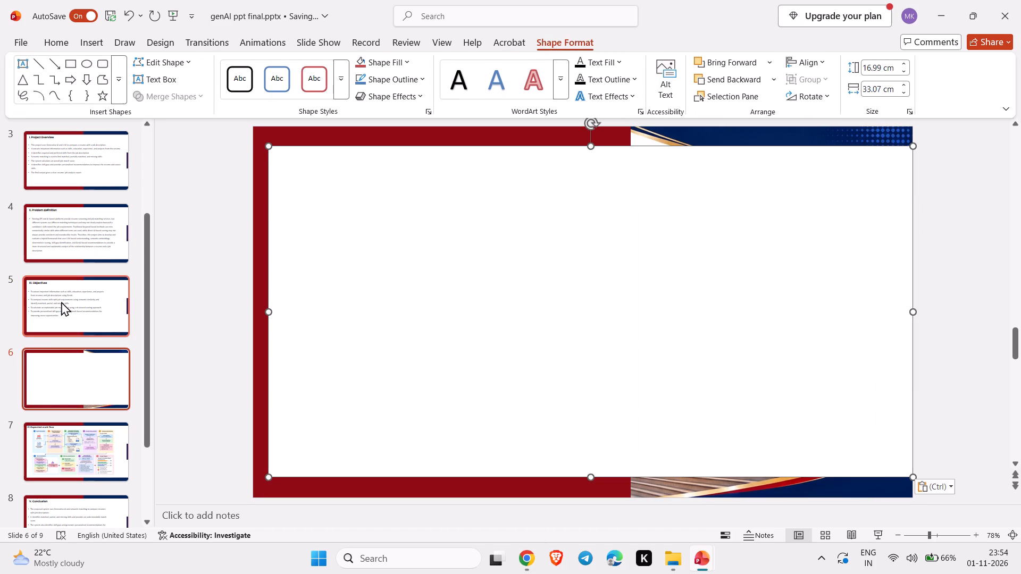
# Copy the dark blue bar along the upper edge of the Objectives slide onto the new slide.
pyautogui.click(71, 284)
pyautogui.click(725, 134)
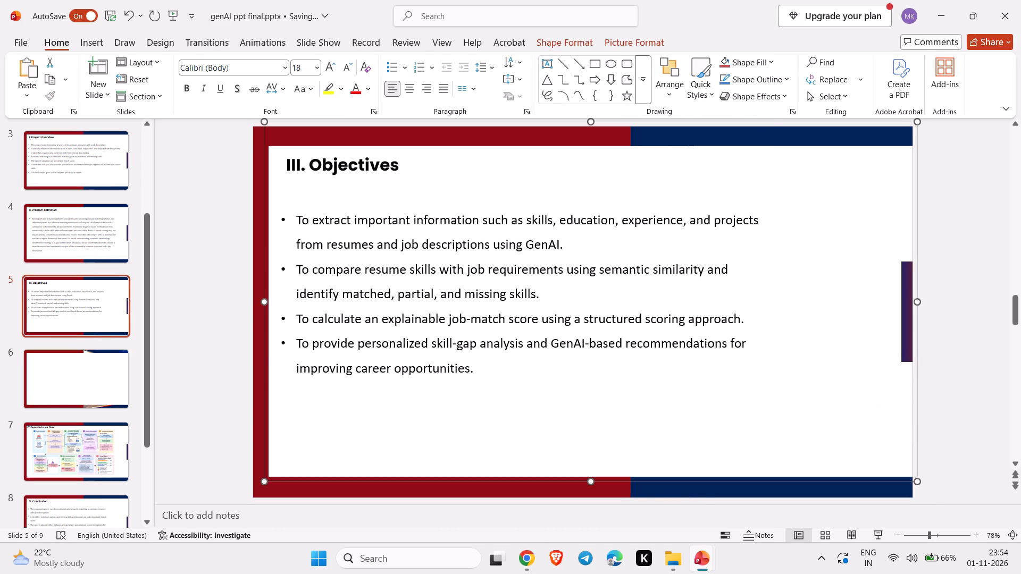
pyautogui.click(725, 134)
pyautogui.click(725, 134)
pyautogui.hotkey('ctrl', 'c')
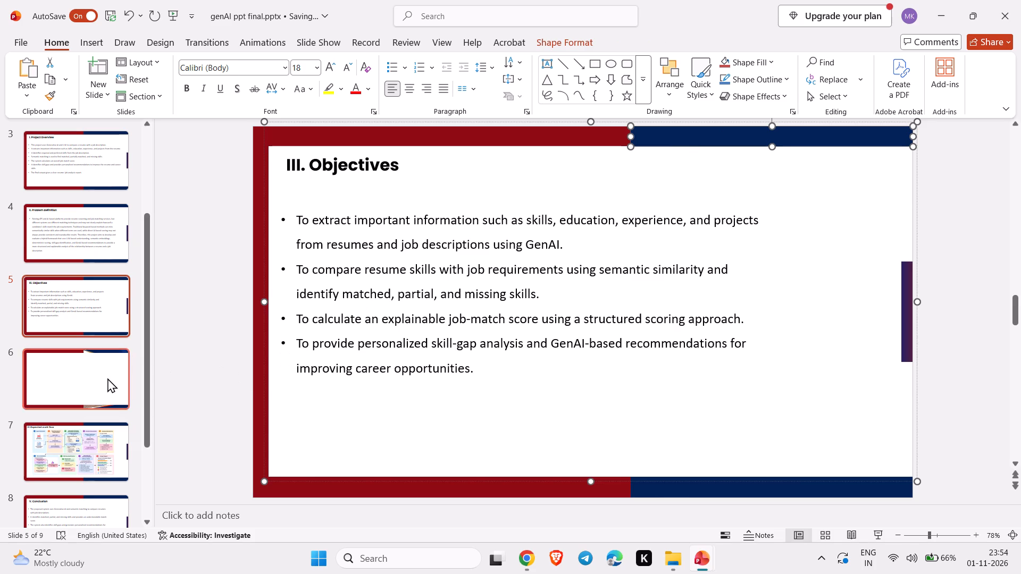
pyautogui.click(107, 378)
pyautogui.hotkey('ctrl', 'v')
# Copy the dark blue bar along the lower edge of the Objectives slide onto the new slide.
pyautogui.click(58, 289)
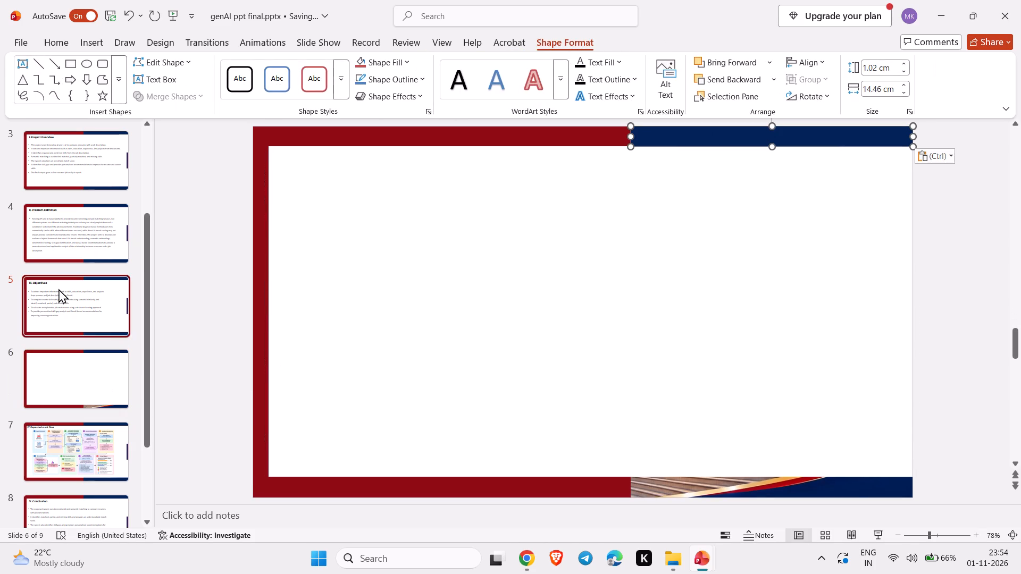
pyautogui.click(770, 479)
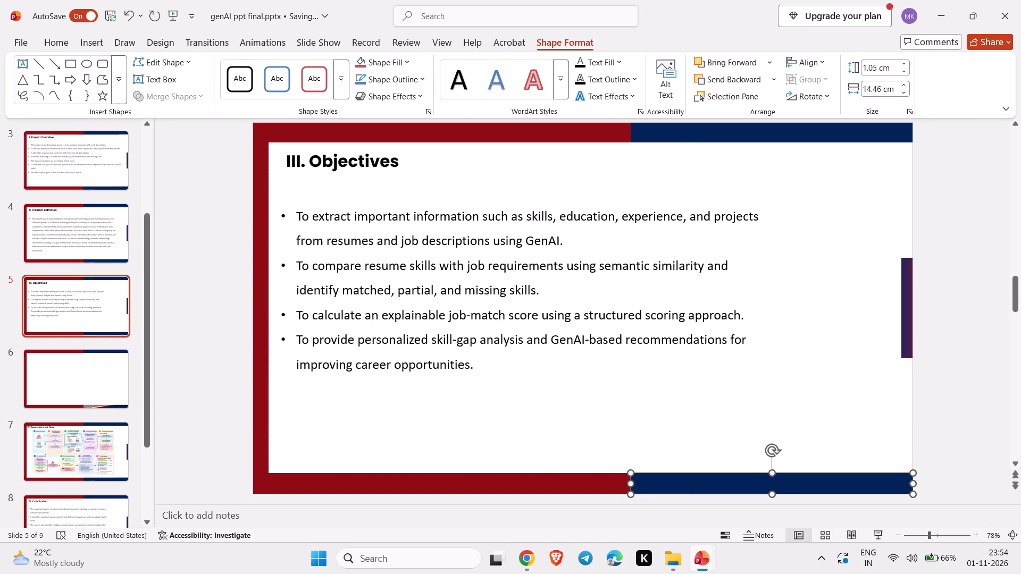
pyautogui.hotkey('ctrl', 'c')
pyautogui.click(108, 354)
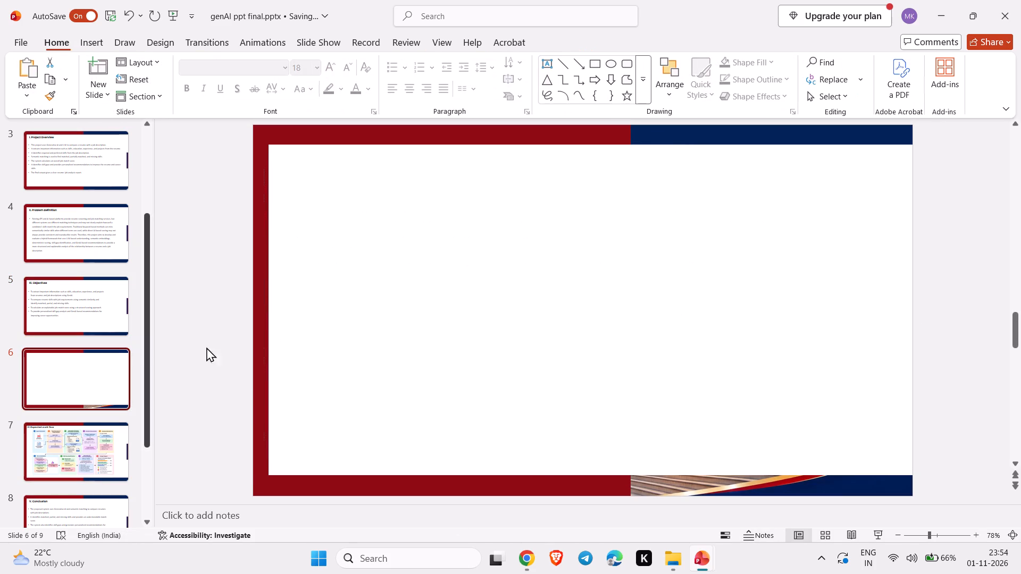
pyautogui.hotkey('ctrl', 'v')
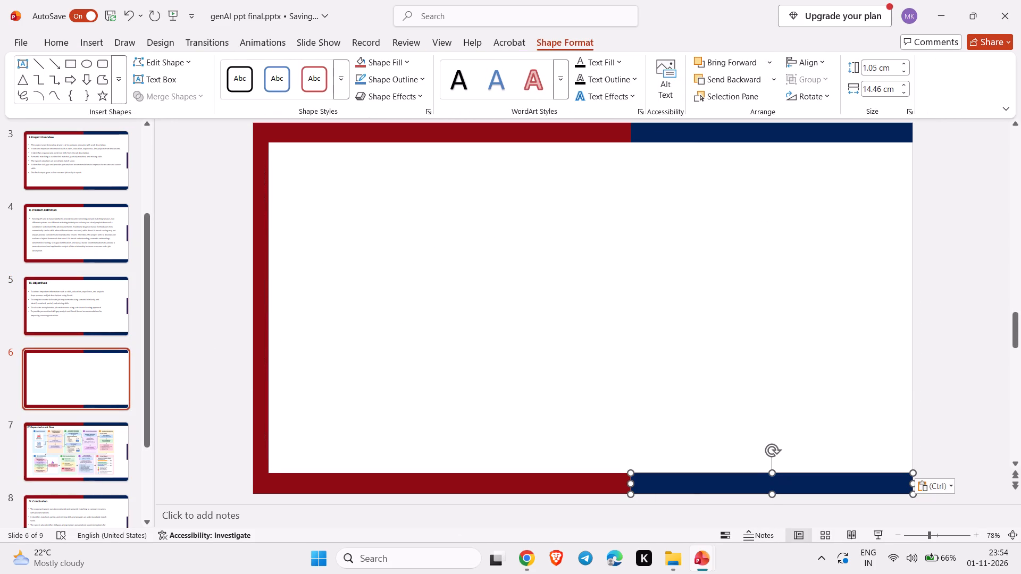
# Add a wide text box along the top of the new slide's white panel with the title "Research gap".
pyautogui.click(425, 246)
pyautogui.click(349, 160)
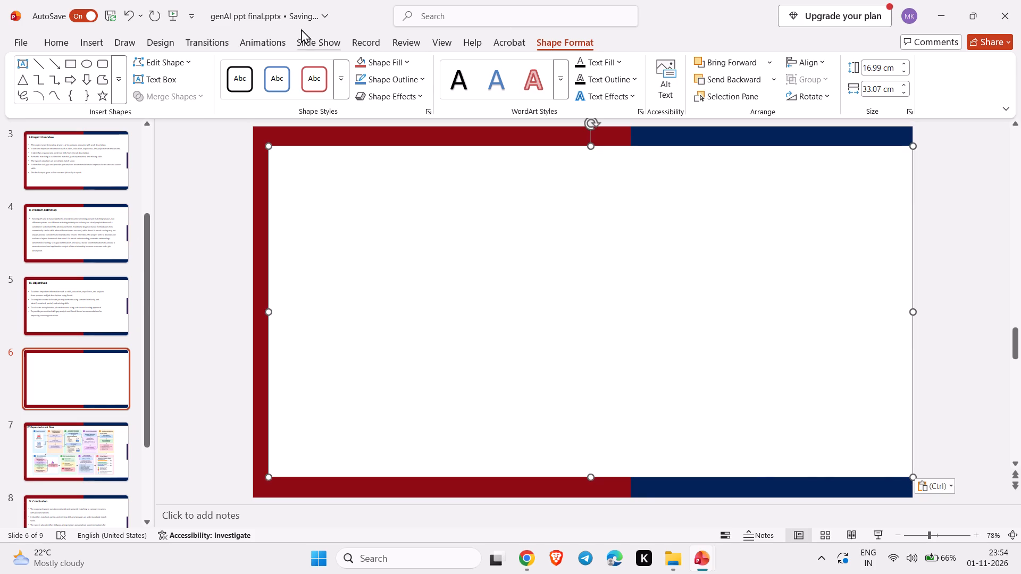
pyautogui.click(94, 39)
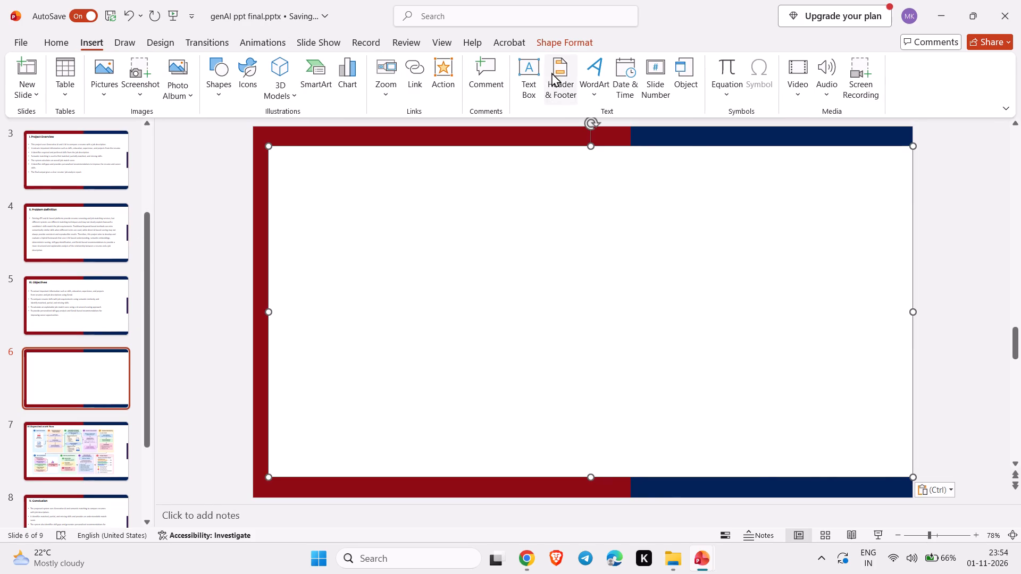
pyautogui.click(531, 78)
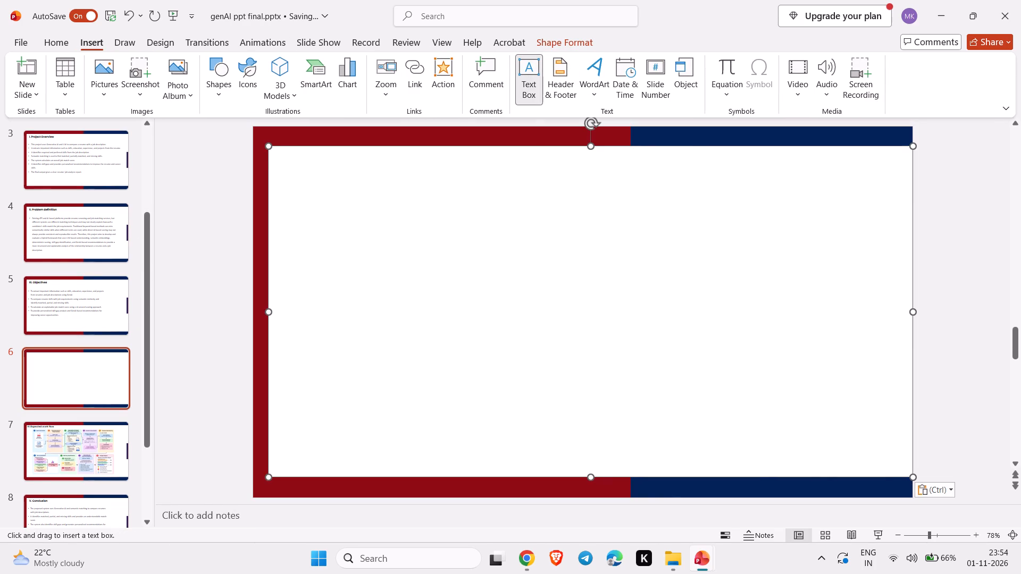
pyautogui.moveTo(275, 156); pyautogui.dragTo(652, 198)
pyautogui.write('ress')
pyautogui.press('BackSpace')
pyautogui.press('e')
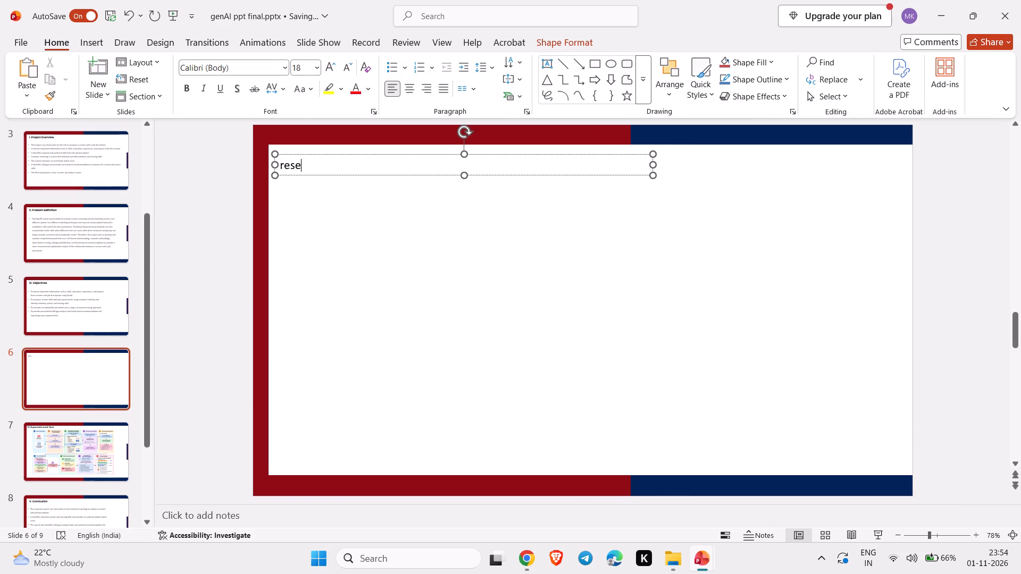
pyautogui.press('BackSpace')
pyautogui.write('earch gap')
pyautogui.press('space')
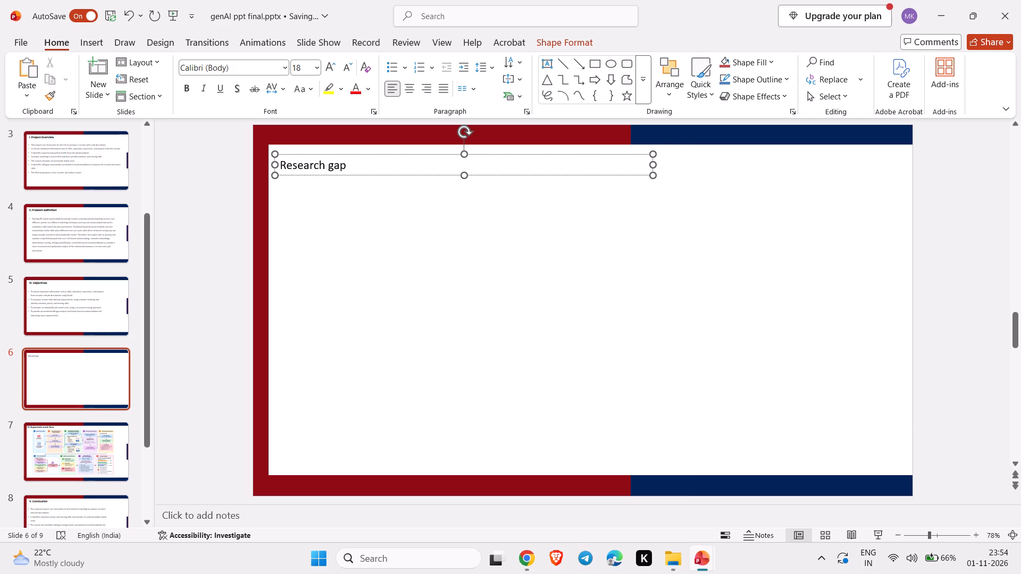
# Enlarge the "Research gap" title text by two font size increments.
pyautogui.hotkey('ctrl', 'a')
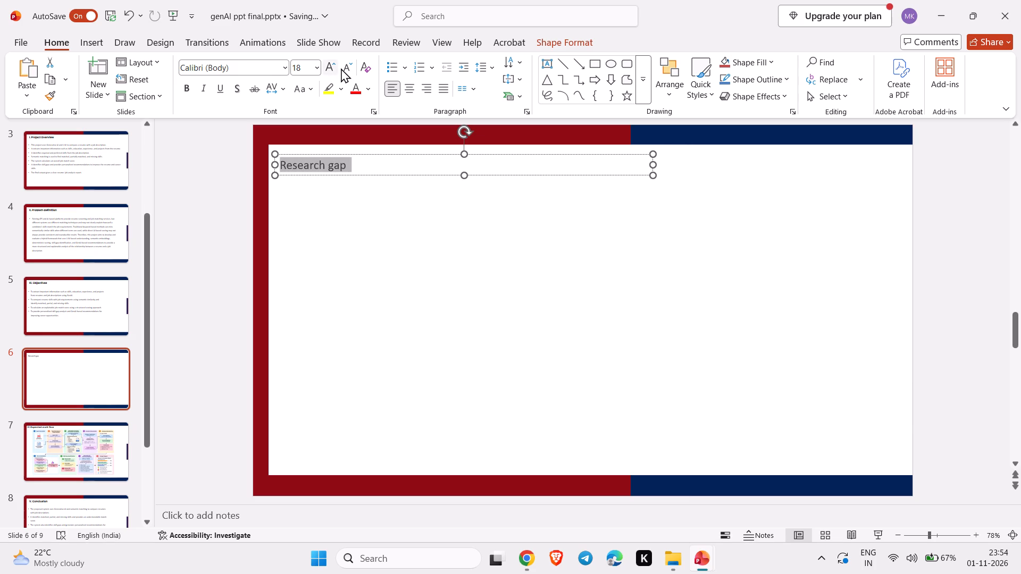
pyautogui.doubleClick(332, 68)
pyautogui.click(378, 215)
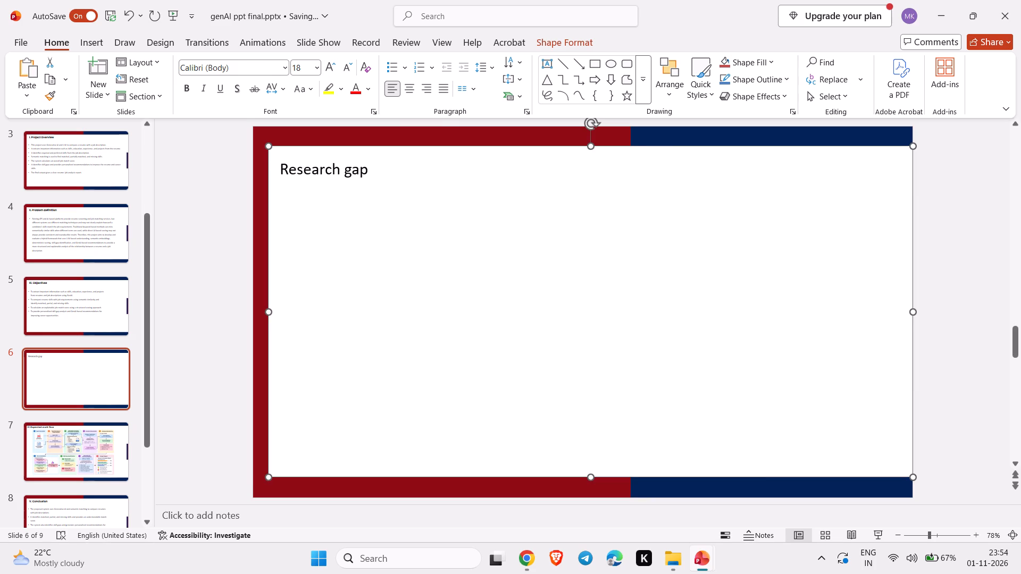
# Draw a large text box below the "Research gap" title, covering most of the white panel.
pyautogui.click(89, 47)
pyautogui.click(518, 81)
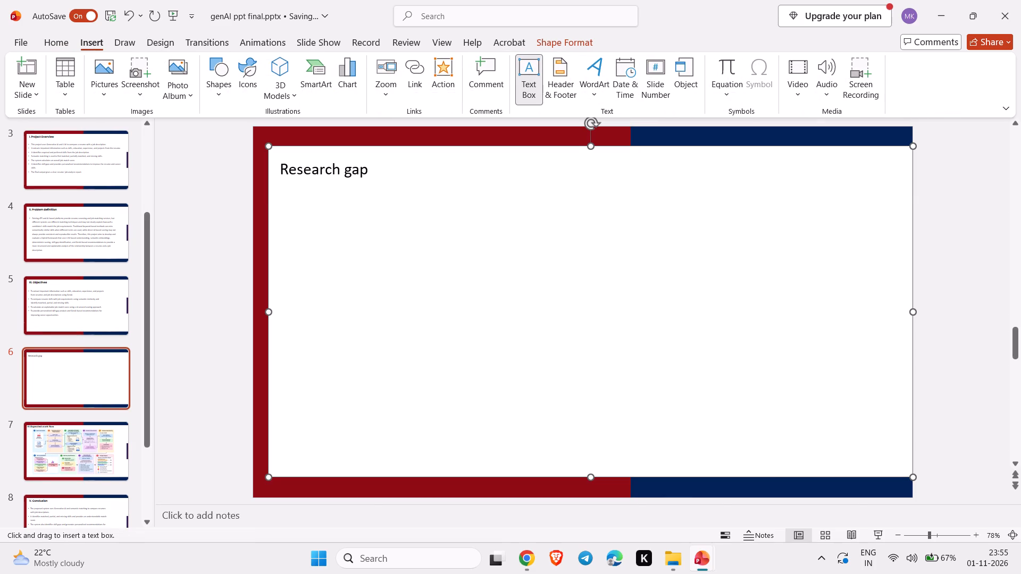
pyautogui.moveTo(291, 198); pyautogui.dragTo(846, 464)
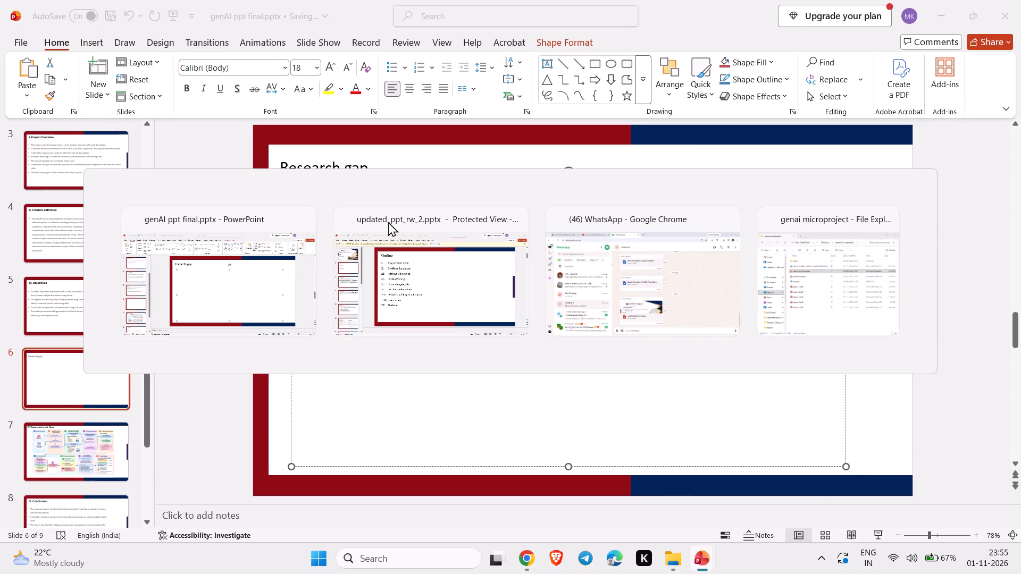
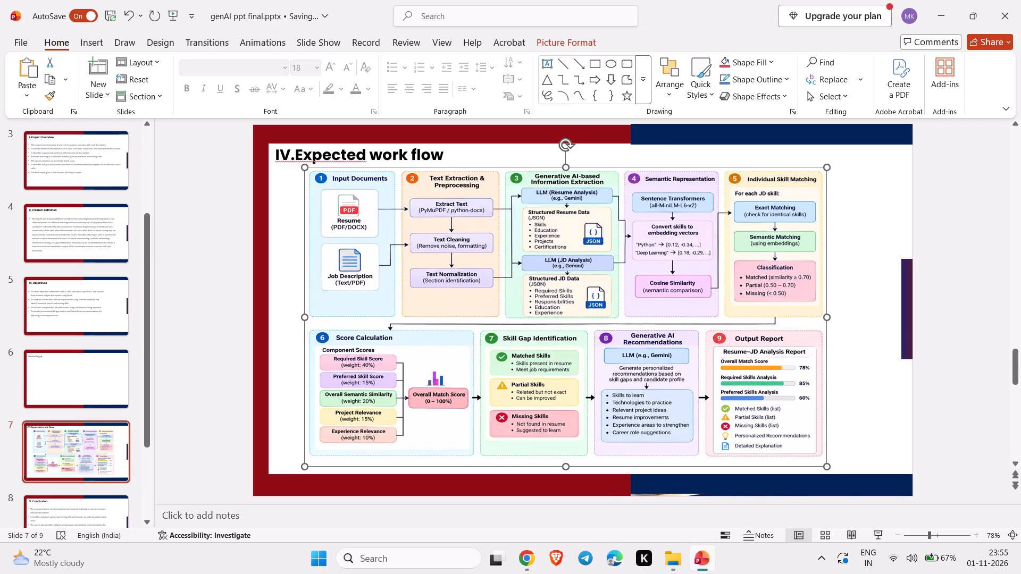
pyautogui.press('Delete')
# Insert "Monochrome Resume Matching Pipeline.png" from the Downloads folder onto the "Expected work flow" slide.
pyautogui.click(672, 562)
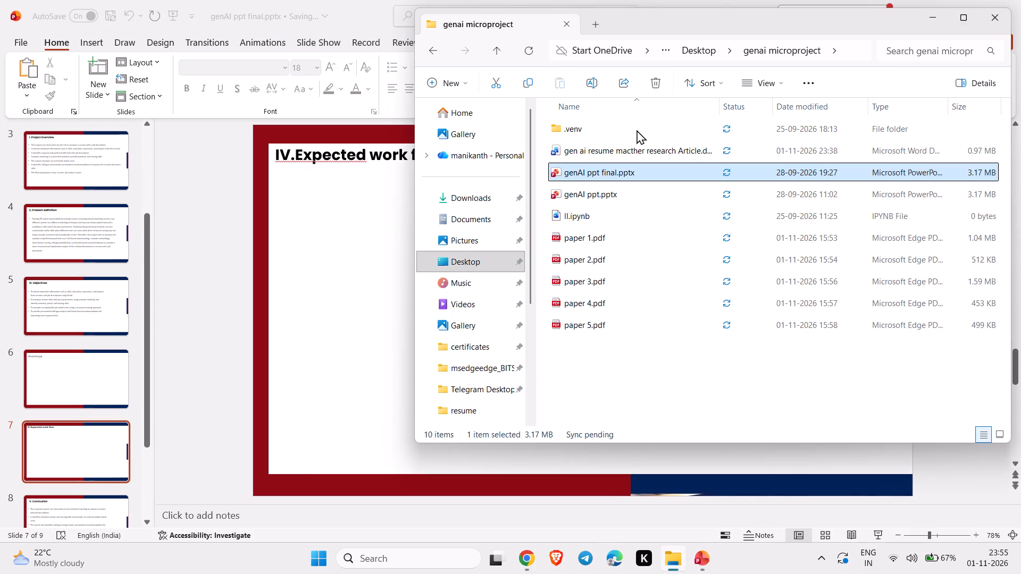
pyautogui.click(478, 199)
pyautogui.moveTo(617, 124); pyautogui.dragTo(352, 205)
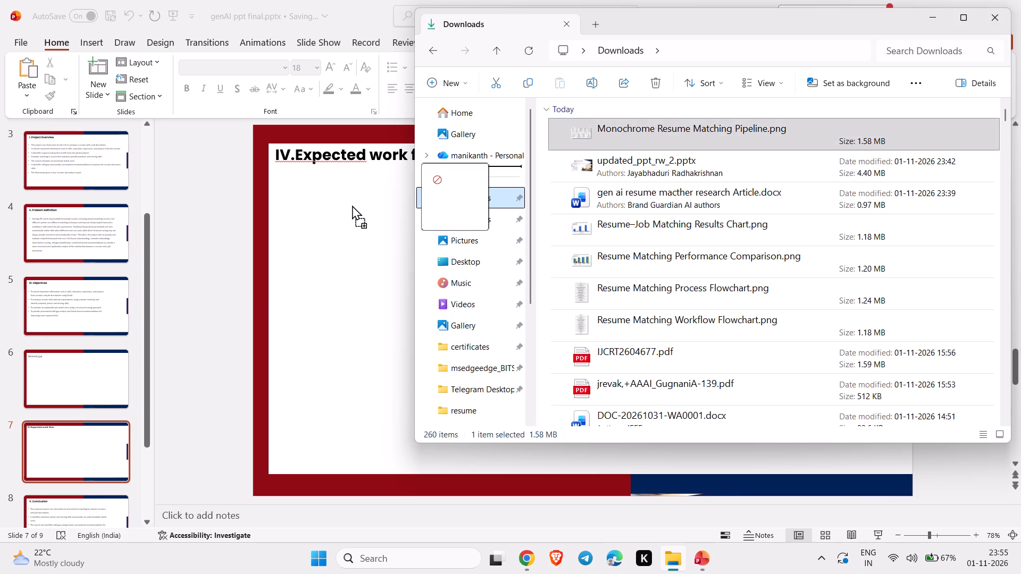
pyautogui.moveTo(352, 205); pyautogui.dragTo(340, 221)
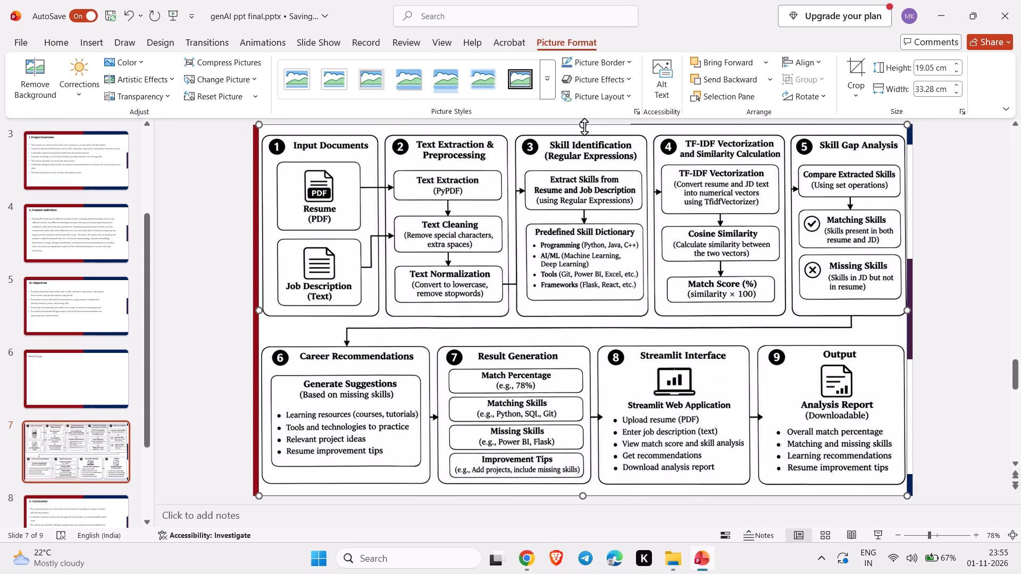
# Resize the inserted diagram to about 15 cm high and 32.4 cm wide, fitting it in the white panel below the title.
pyautogui.click(580, 122)
pyautogui.click(585, 128)
pyautogui.moveTo(583, 126); pyautogui.dragTo(582, 179)
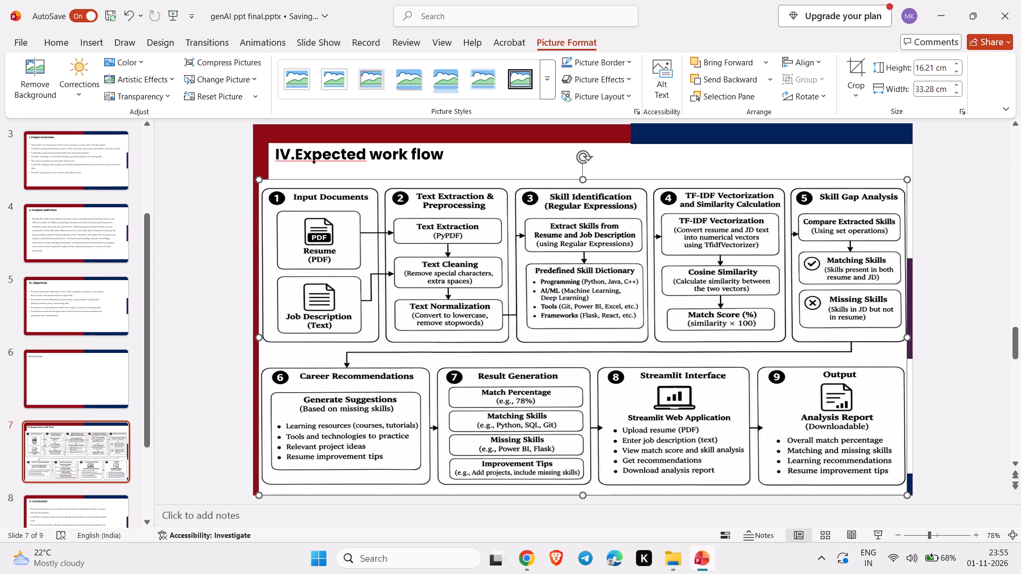
pyautogui.moveTo(255, 496); pyautogui.dragTo(260, 455)
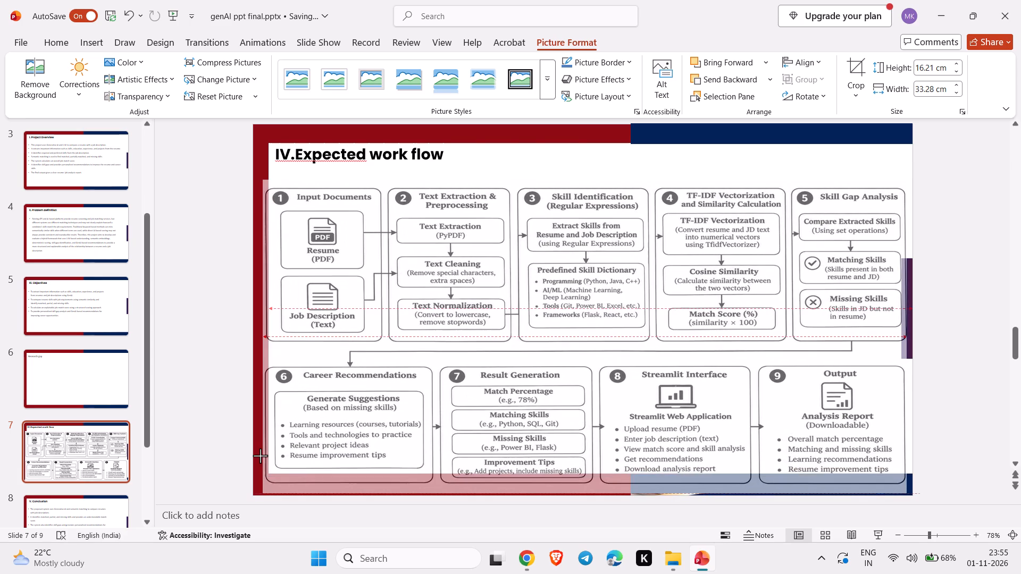
pyautogui.moveTo(260, 455); pyautogui.dragTo(277, 430)
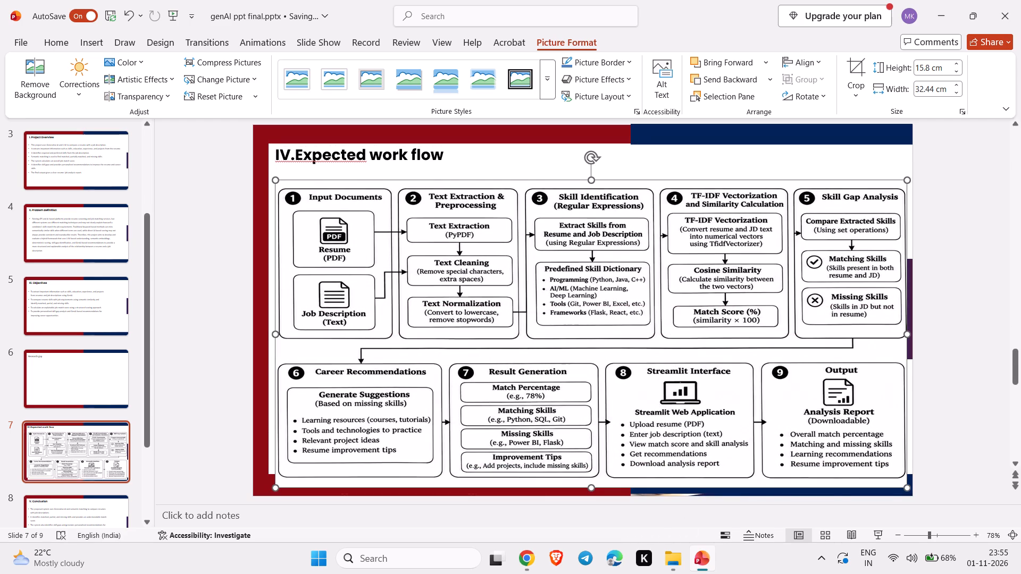
pyautogui.moveTo(592, 487); pyautogui.dragTo(592, 470)
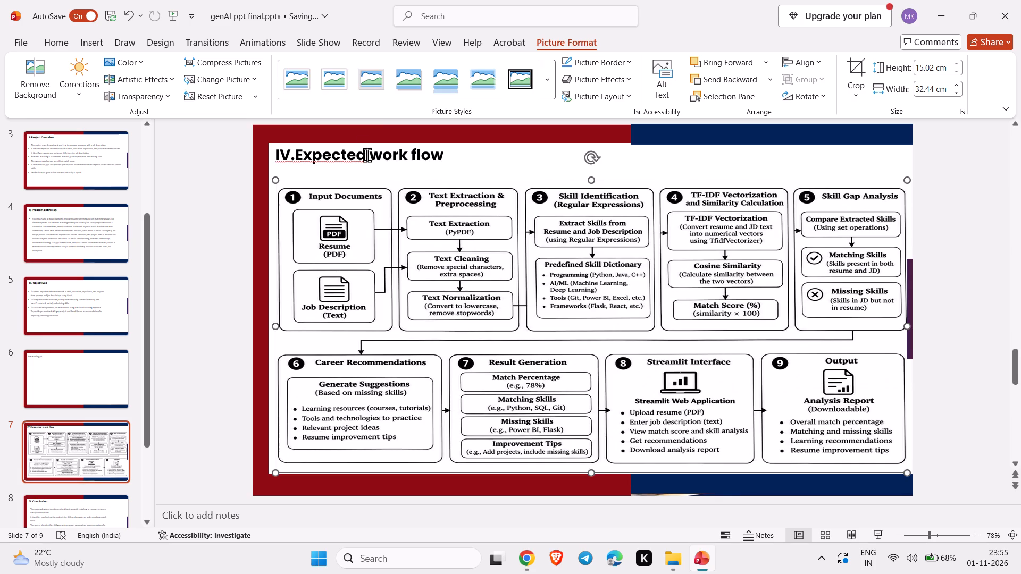
# Replace "Expected work flow" with "Architecture" in the diagram slide's title, keeping the numeral prefix.
pyautogui.click(367, 155)
pyautogui.press('BackSpace')
pyautogui.press('BackSpace')
pyautogui.press('BackSpace')
pyautogui.press('BackSpace')
pyautogui.press('BackSpace')
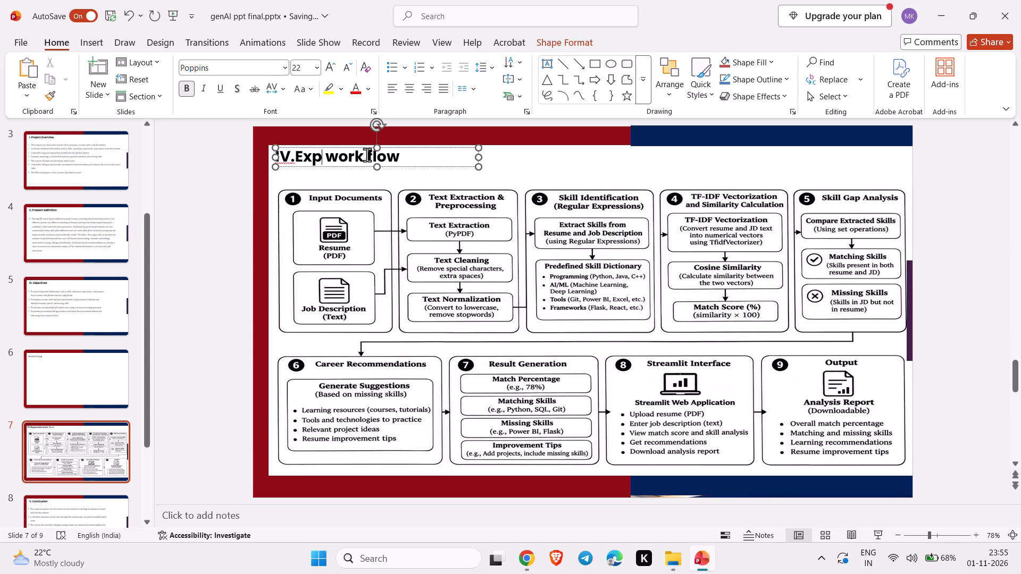
pyautogui.press('Right')
pyautogui.press('Right')
pyautogui.press('Right')
pyautogui.press('Right')
pyautogui.press('Right')
pyautogui.press('Right')
pyautogui.press('Right')
pyautogui.press('Right')
pyautogui.press('Right')
pyautogui.press('Right')
pyautogui.press('BackSpace')
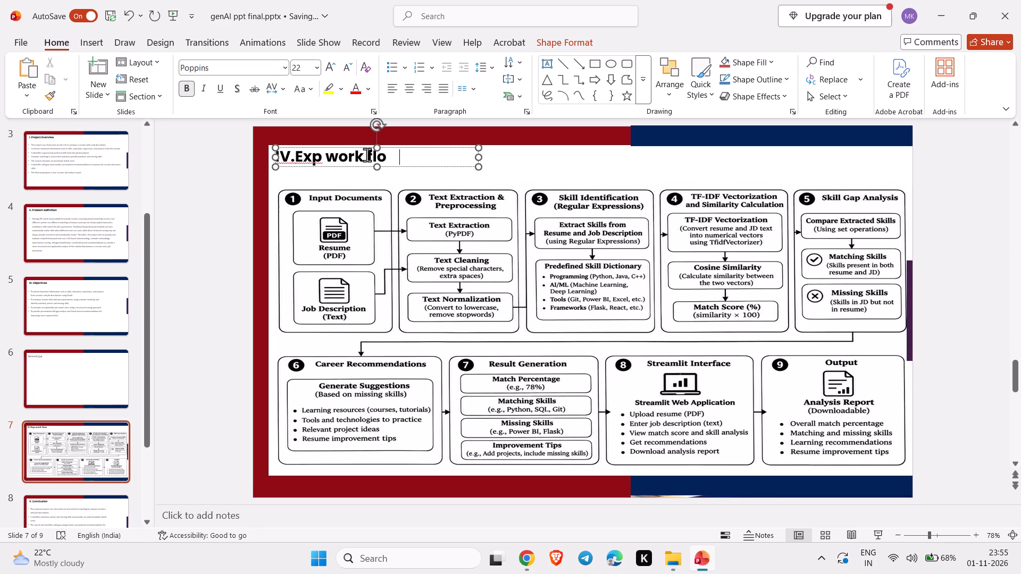
pyautogui.press('BackSpace')
pyautogui.press('BackSpace')
pyautogui.press('BackSpace')
pyautogui.press('BackSpace')
pyautogui.press('BackSpace')
pyautogui.press('BackSpace')
pyautogui.press('BackSpace')
pyautogui.press('BackSpace')
pyautogui.press('BackSpace')
pyautogui.press('BackSpace')
pyautogui.press('BackSpace')
pyautogui.press('BackSpace')
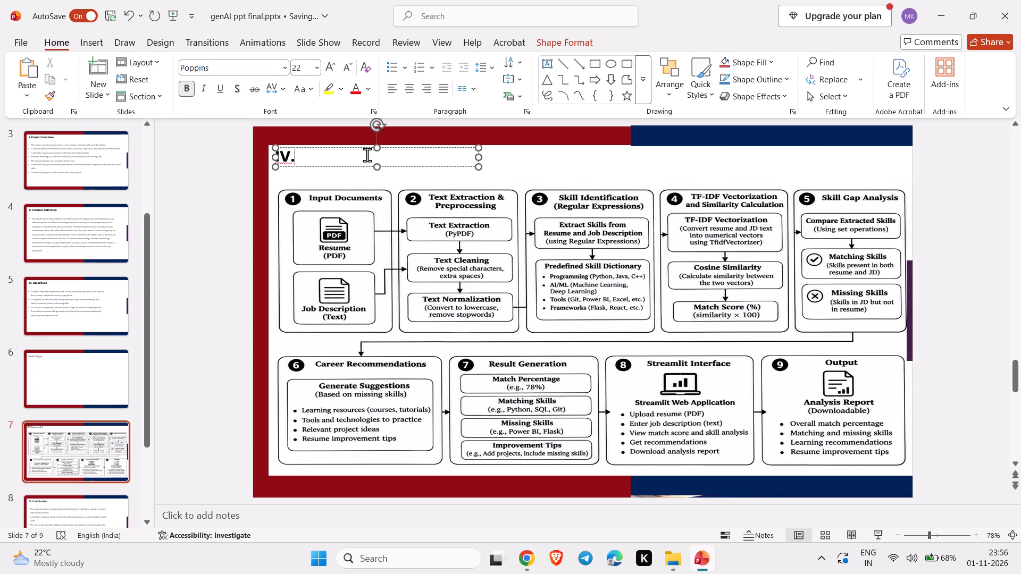
pyautogui.write('Architecture')
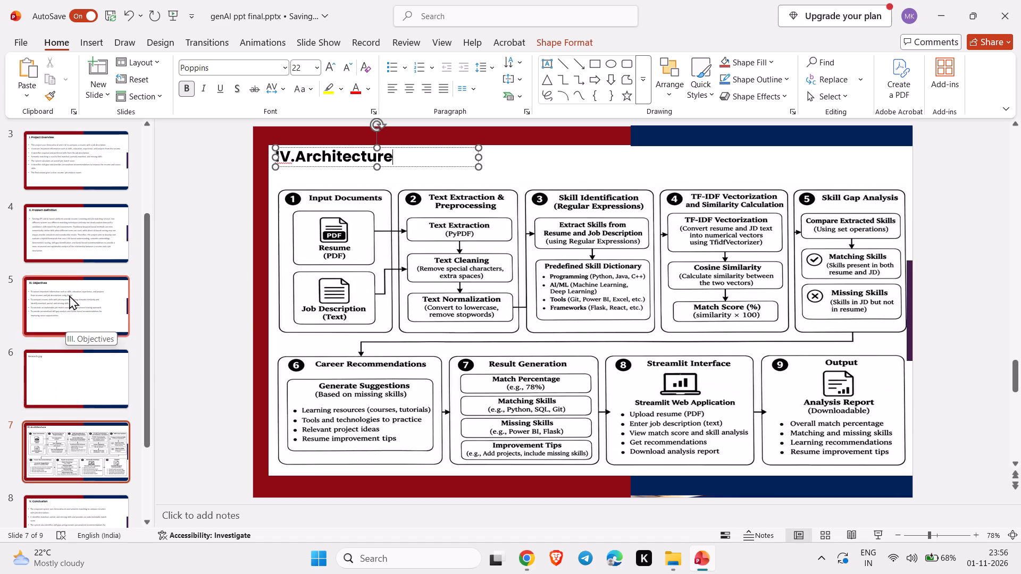
# Add the number "IV." in front of the "Research gap" title on slide 6.
pyautogui.click(89, 158)
pyautogui.press('Left')
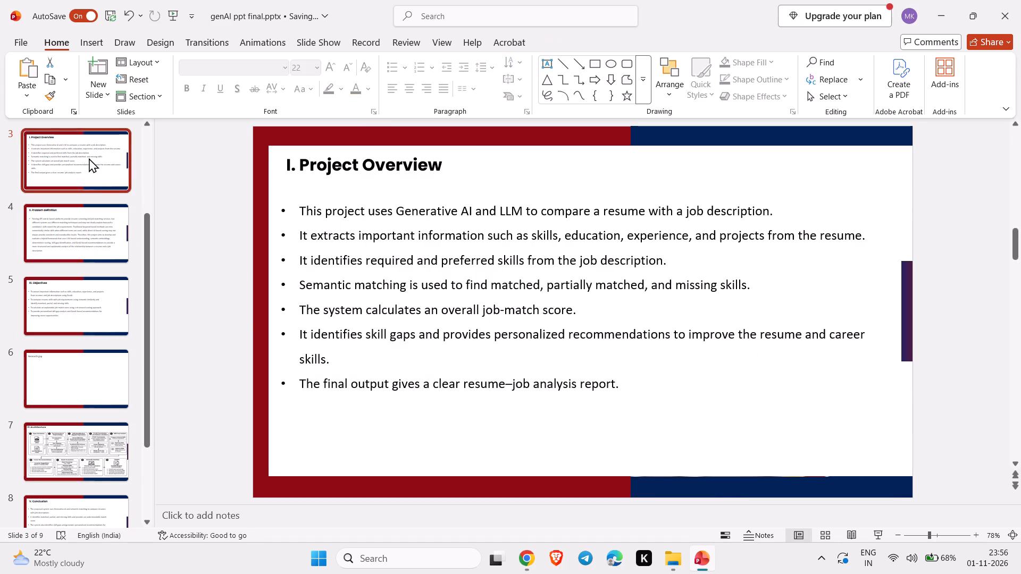
pyautogui.press('Down')
pyautogui.press('Down')
pyautogui.press('Down')
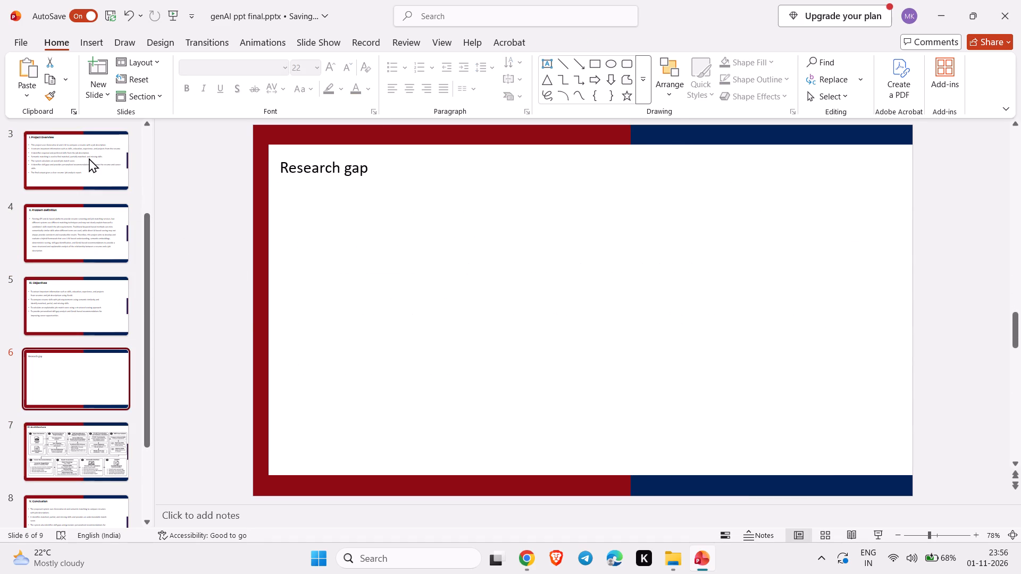
pyautogui.click(281, 168)
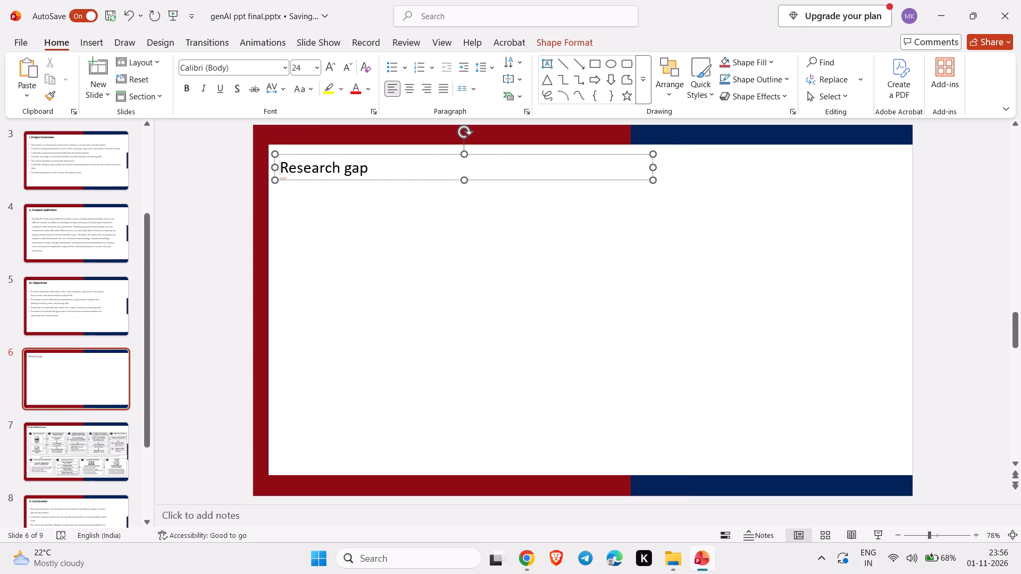
pyautogui.write('IV>')
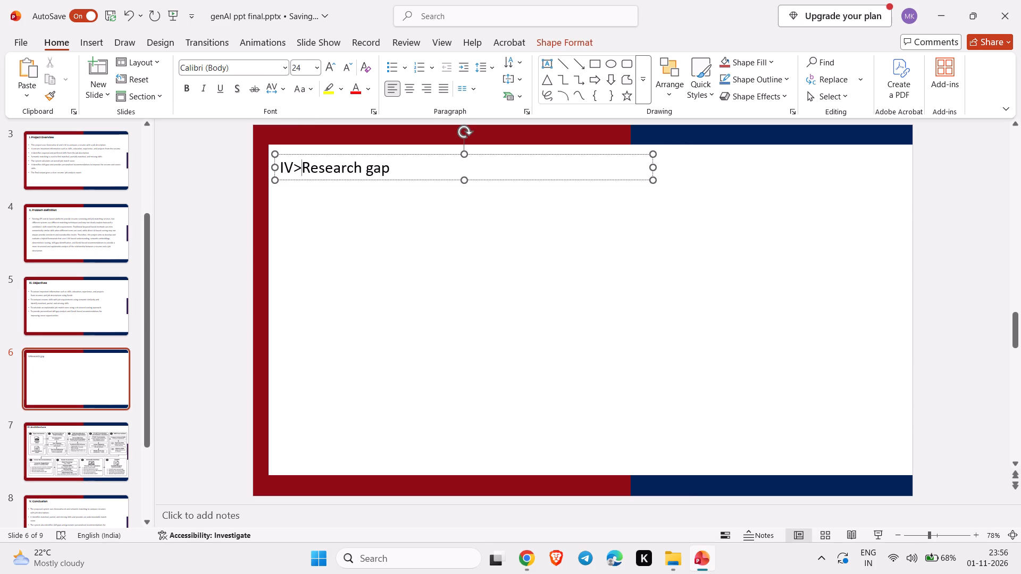
pyautogui.press('BackSpace')
pyautogui.press('.')
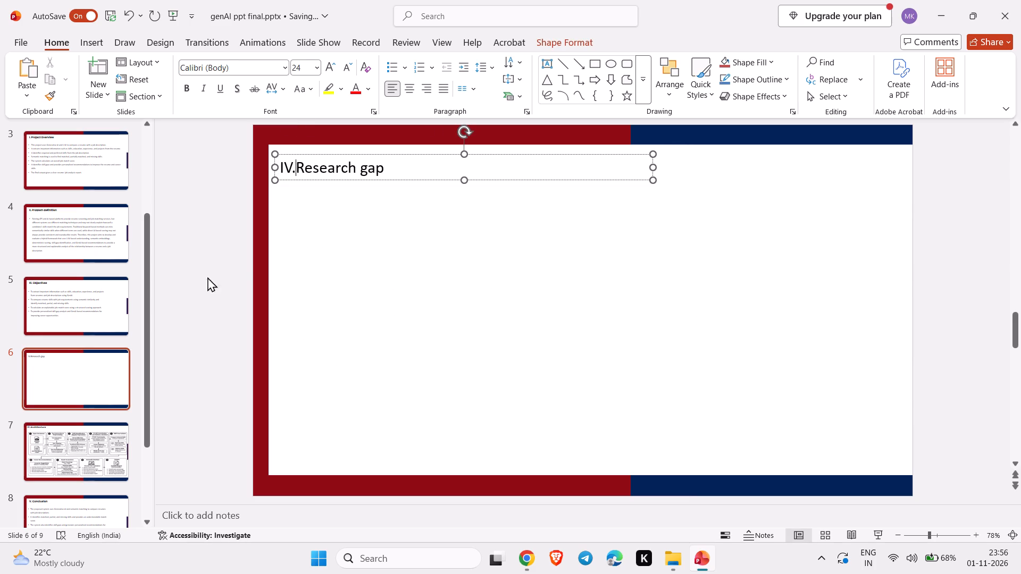
# Renumber the Architecture slide's title to "V.".
pyautogui.click(66, 351)
pyautogui.click(78, 447)
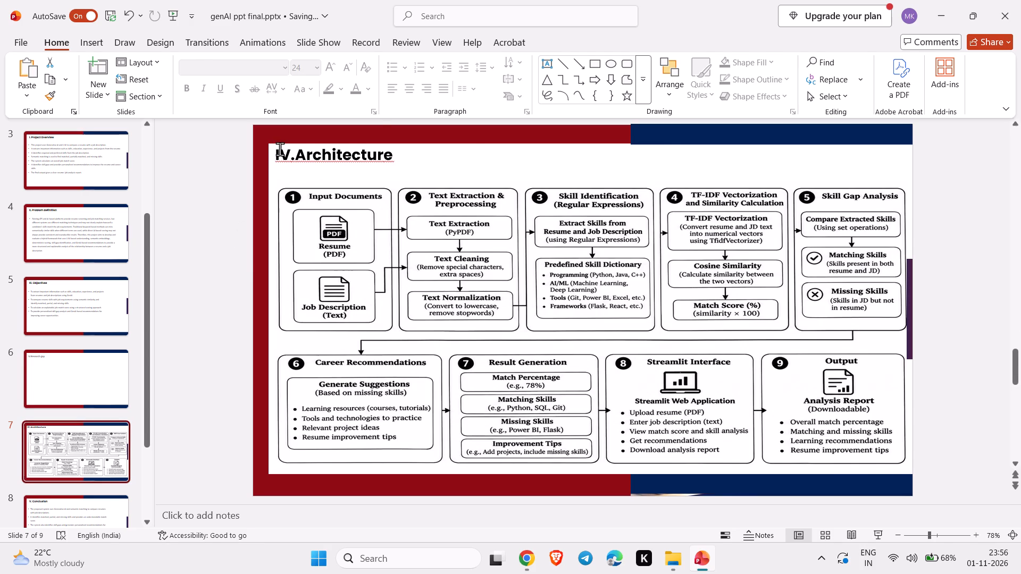
pyautogui.click(280, 149)
pyautogui.press('BackSpace')
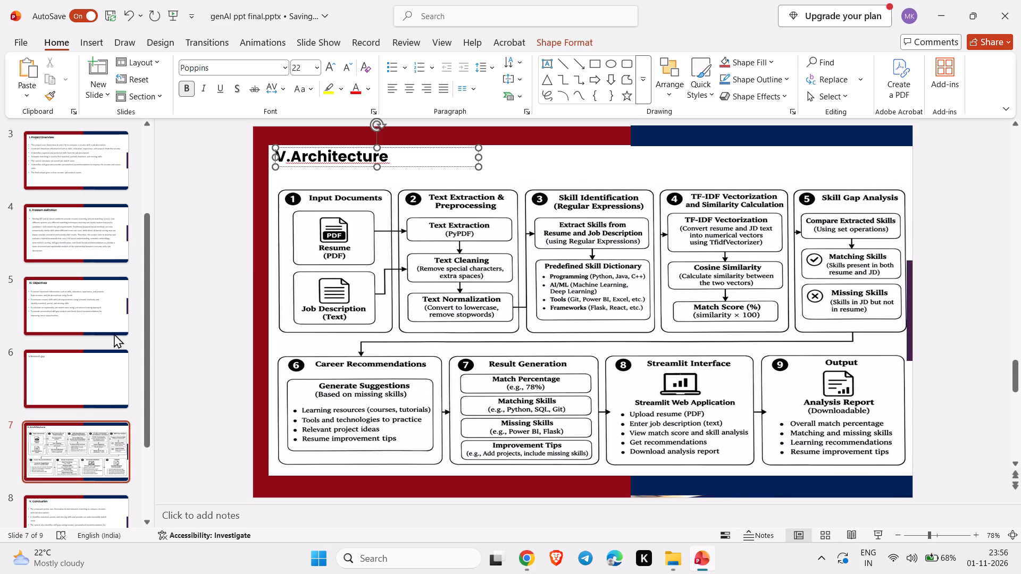
# Renumber the Conclusion slide's title to "VI.".
pyautogui.click(83, 518)
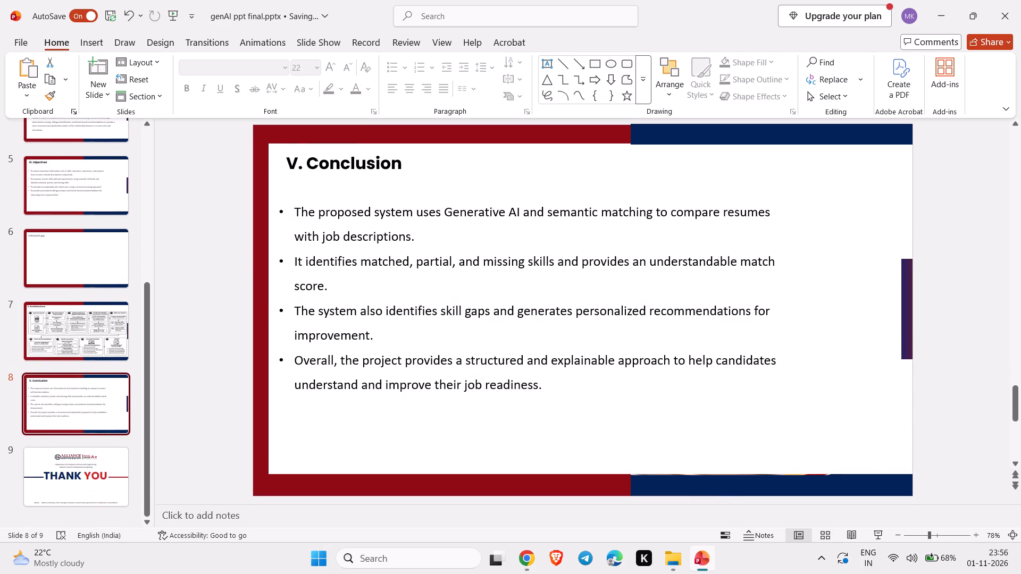
pyautogui.click(300, 159)
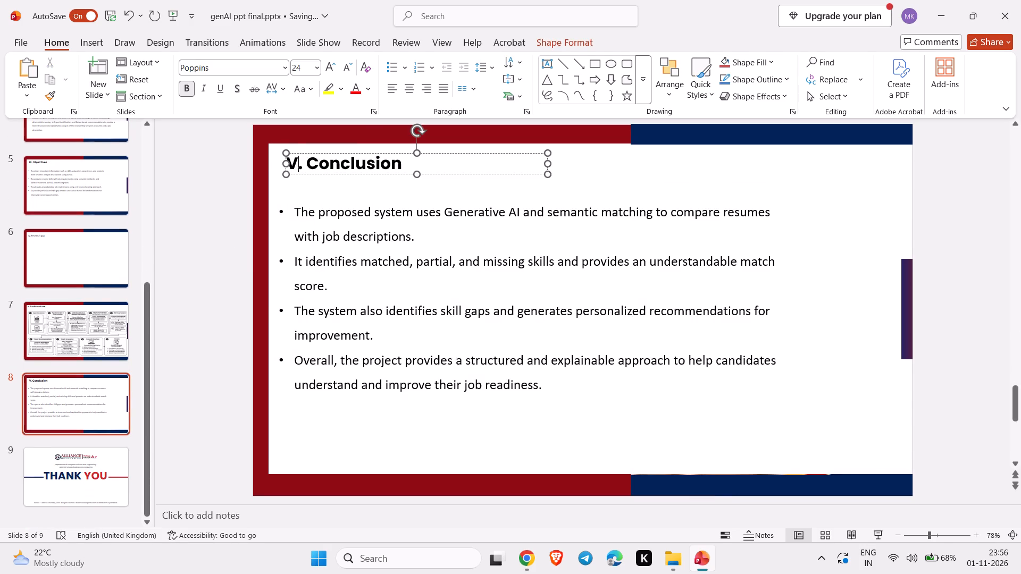
pyautogui.hotkey('shift', 'i')
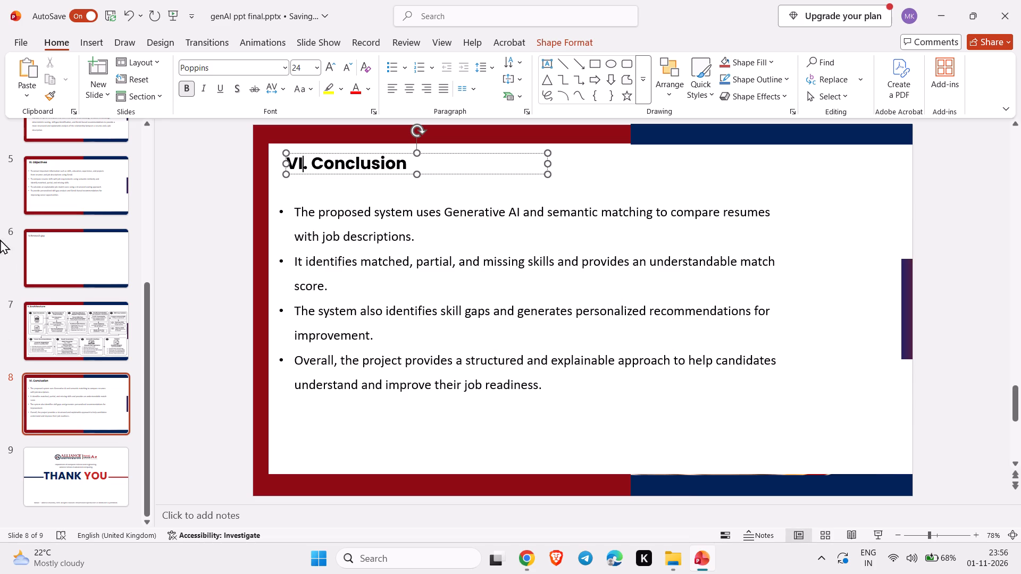
pyautogui.click(44, 220)
pyautogui.click(63, 242)
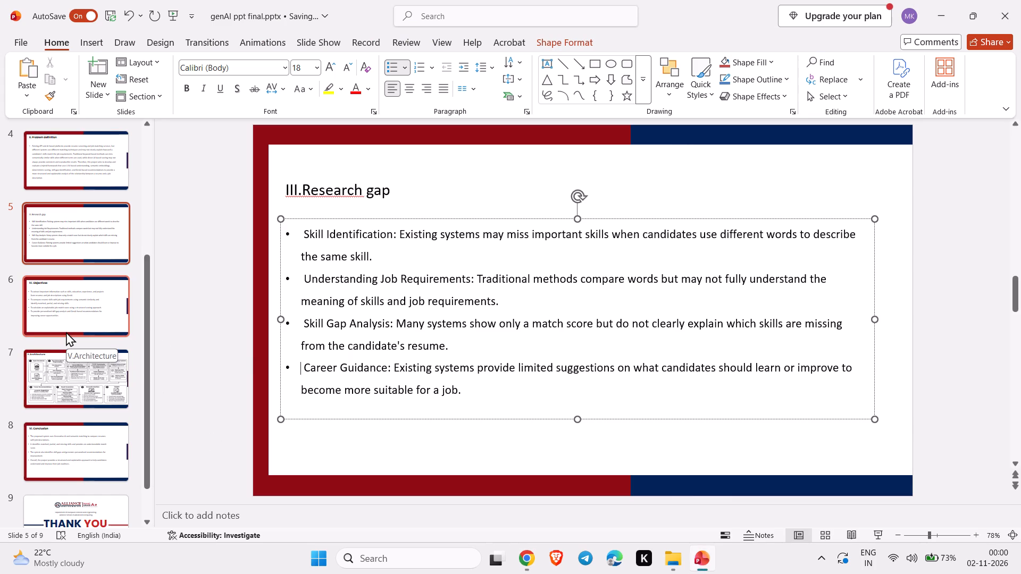
# Insert a new slide between the Research gap and Objectives slides in PowerPoint.
pyautogui.click(95, 261)
pyautogui.click(94, 267)
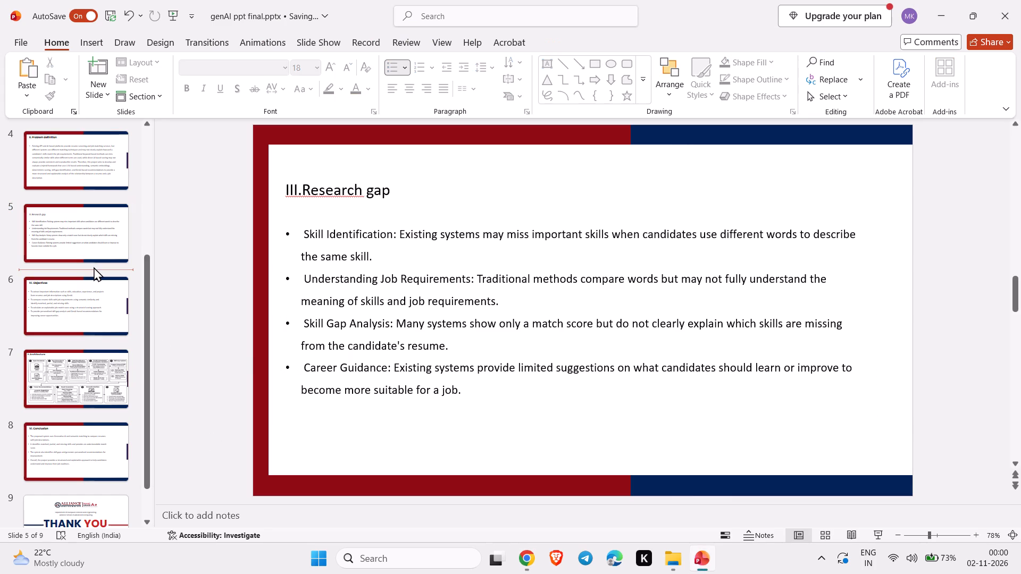
pyautogui.press('Return')
# Copy the red background rectangle from the Research gap slide onto the new slide 6.
pyautogui.click(121, 231)
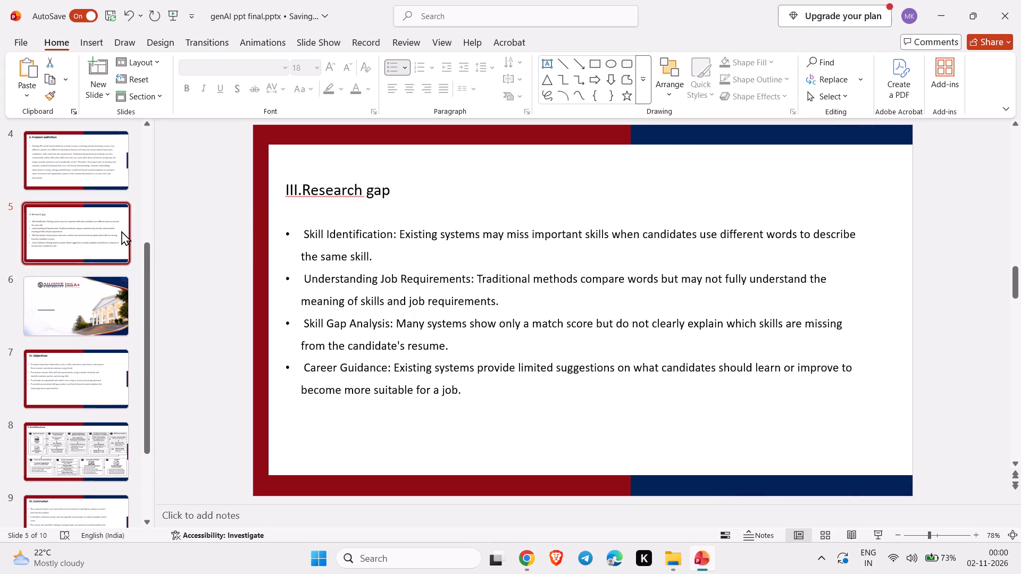
pyautogui.click(431, 132)
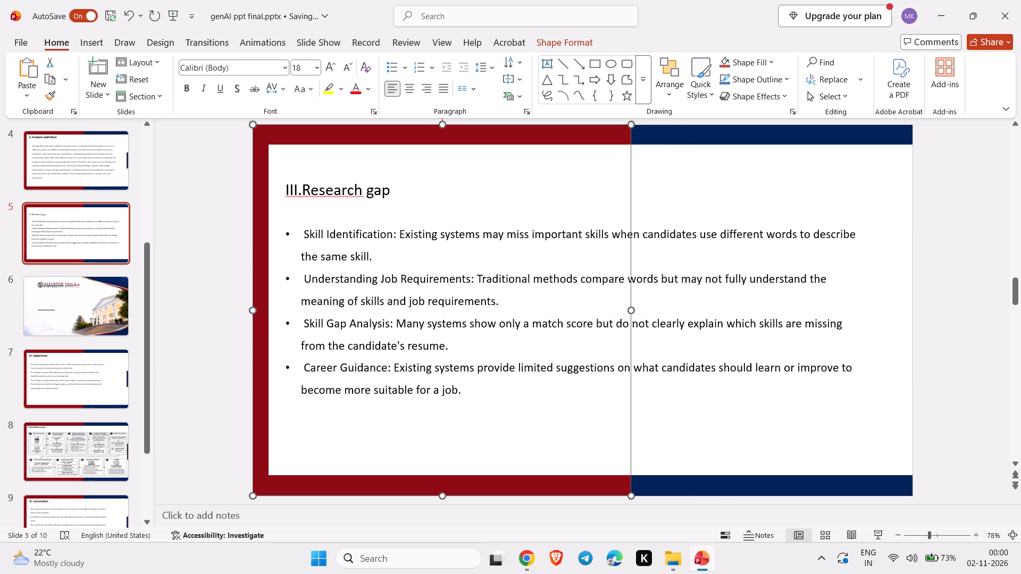
pyautogui.hotkey('ctrl', 'c')
pyautogui.click(95, 326)
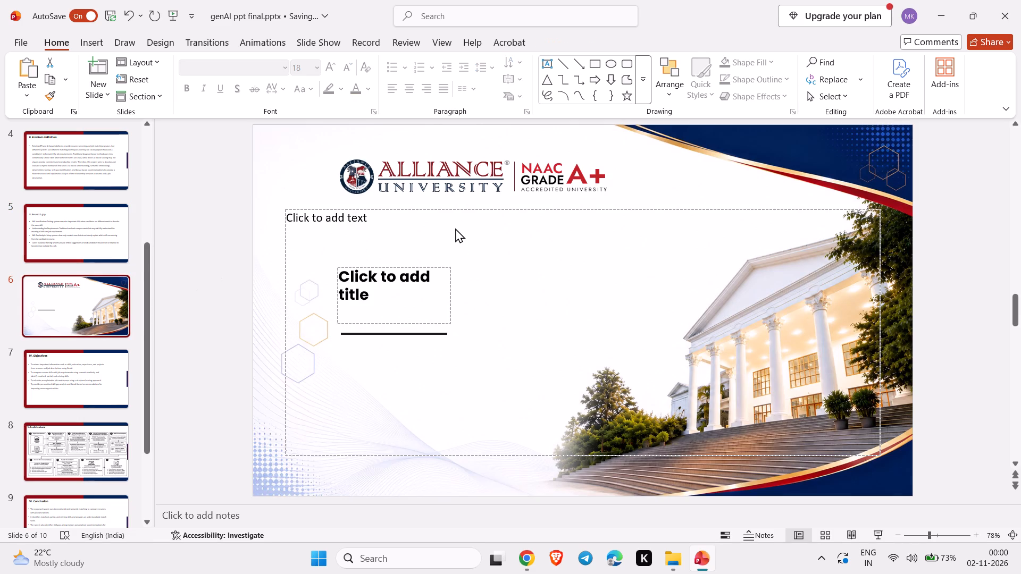
pyautogui.hotkey('ctrl', 'v')
# Copy the white content panel from the Research gap slide onto the new slide 6.
pyautogui.click(74, 233)
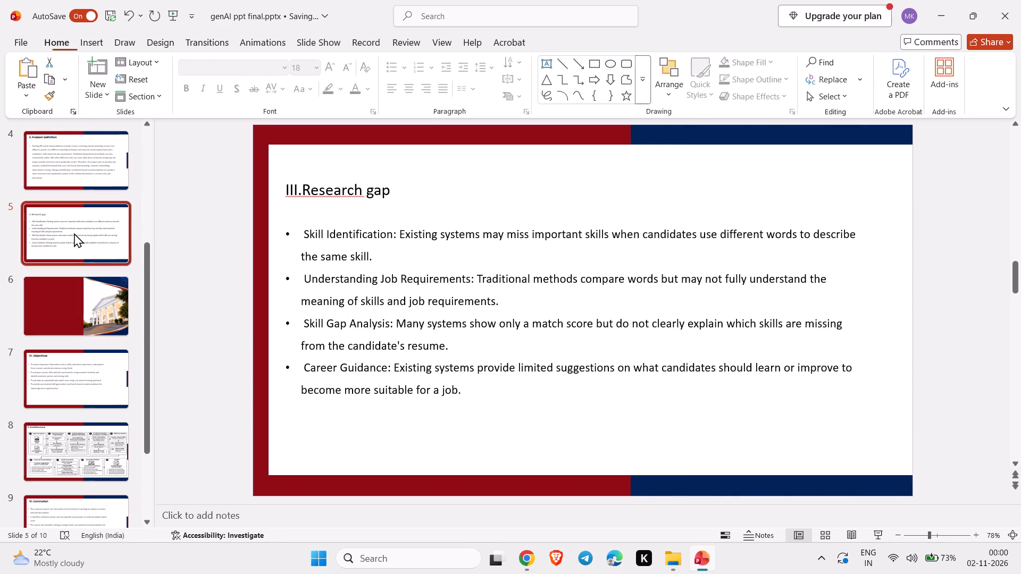
pyautogui.click(691, 172)
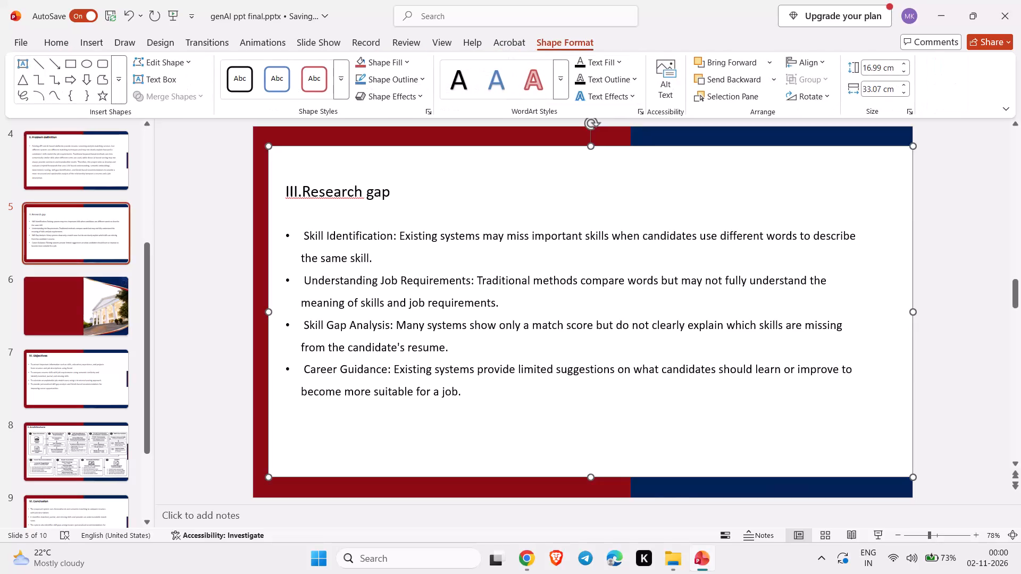
pyautogui.hotkey('ctrl', 'c')
pyautogui.click(49, 325)
pyautogui.hotkey('ctrl', 'v')
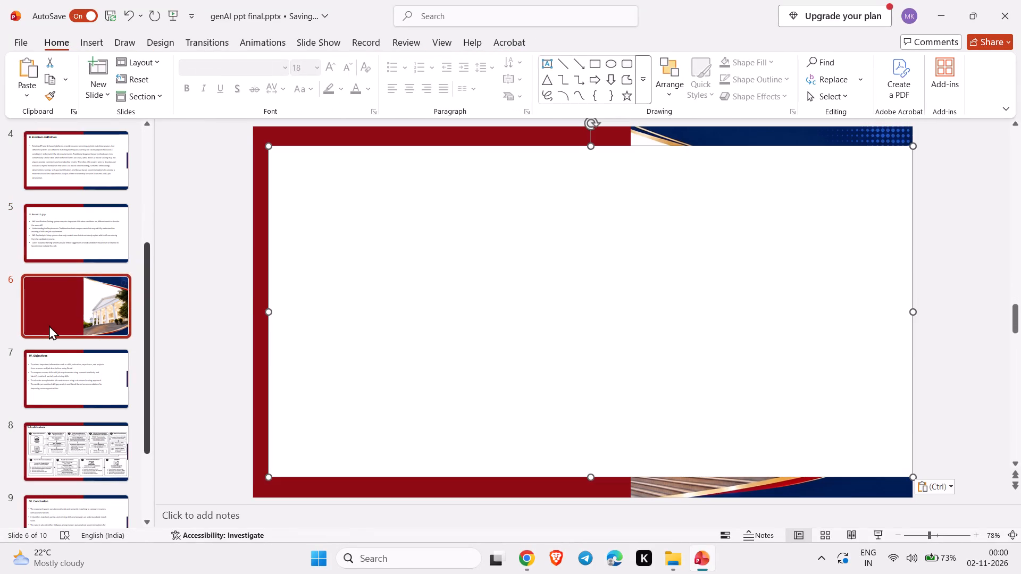
# Copy the navy bar along the top edge of the Research gap slide onto the new slide 6.
pyautogui.click(38, 220)
pyautogui.click(721, 133)
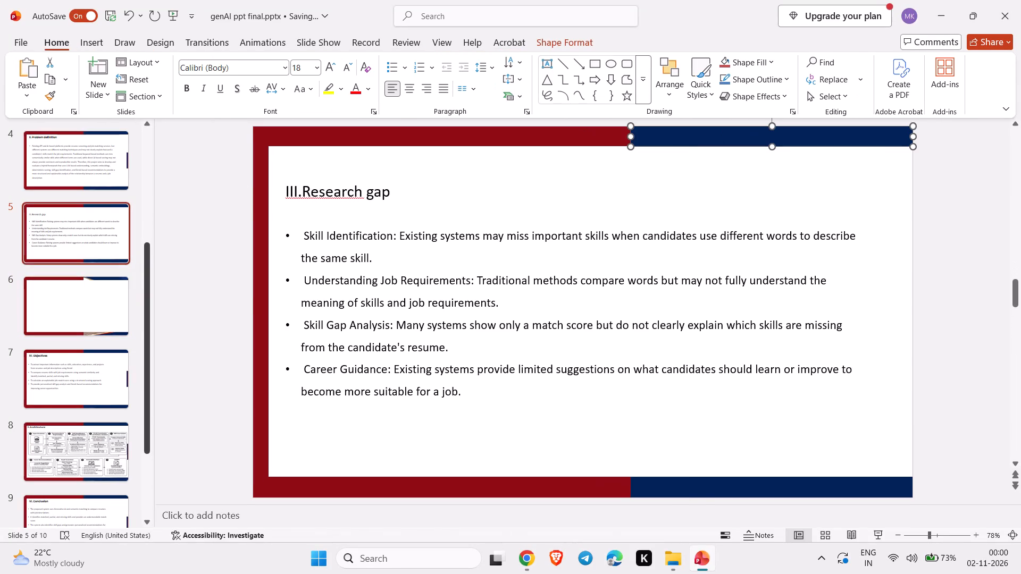
pyautogui.hotkey('ctrl', 'c')
pyautogui.click(95, 323)
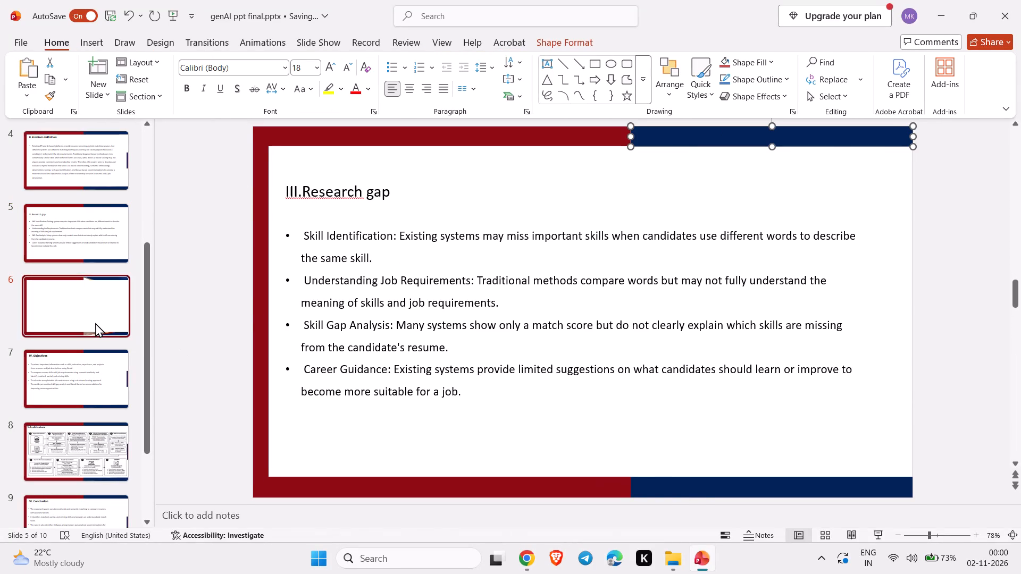
pyautogui.hotkey('ctrl', 'v')
# Copy the navy bar along the bottom edge of the Research gap slide onto the new slide 6.
pyautogui.doubleClick(60, 240)
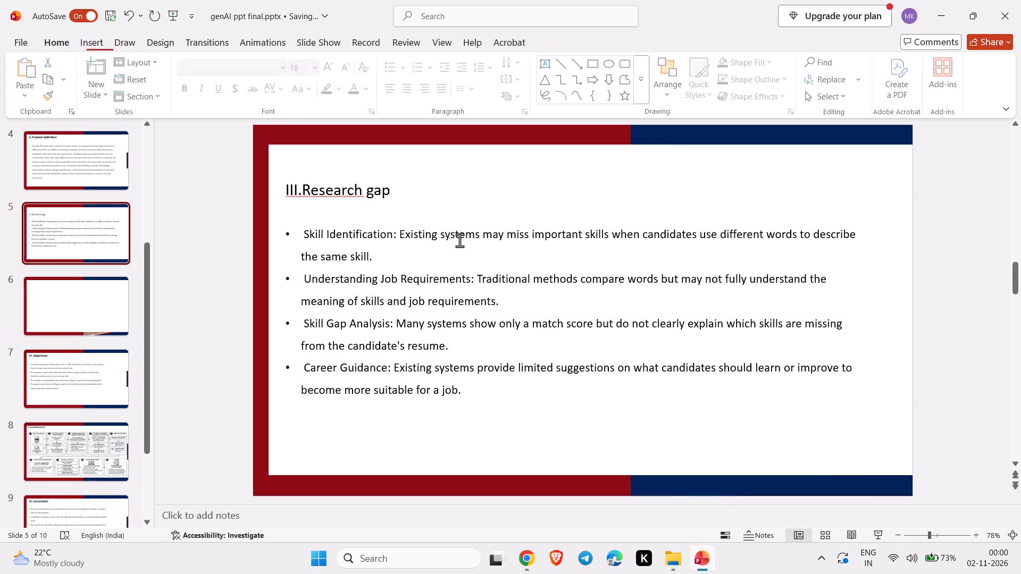
pyautogui.click(701, 482)
pyautogui.hotkey('ctrl', 'c')
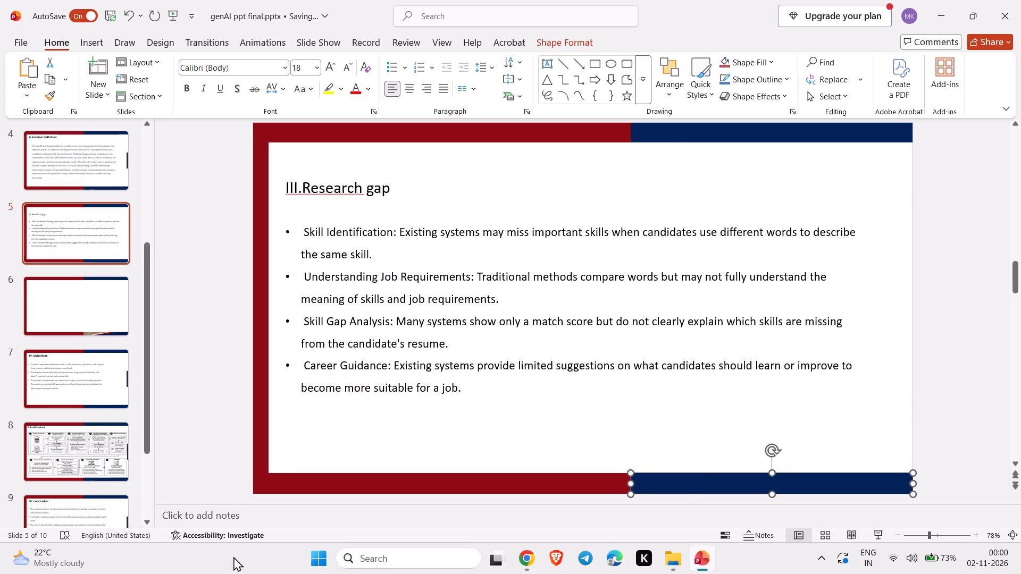
pyautogui.click(93, 309)
pyautogui.hotkey('ctrl', 'v')
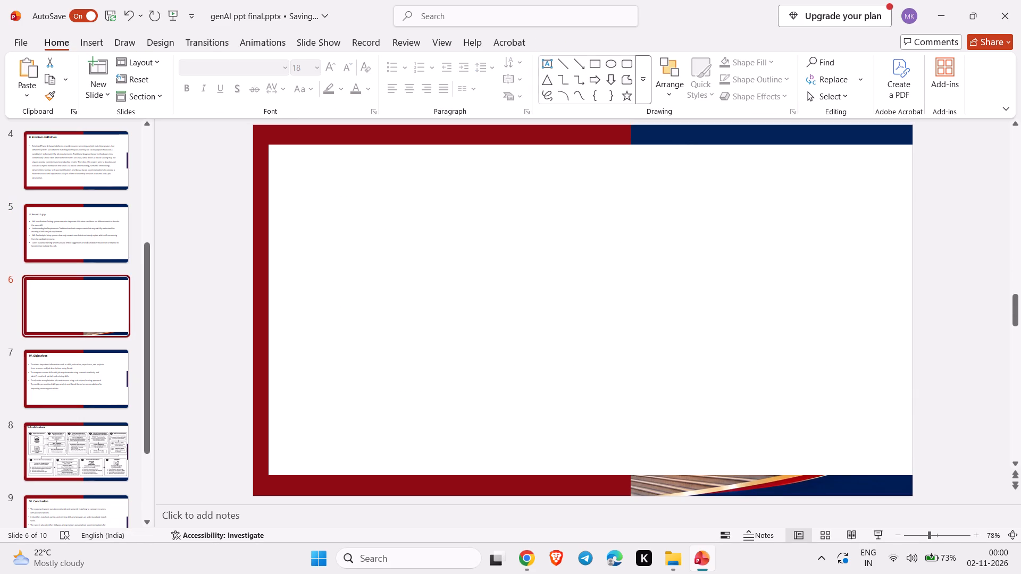
# Add a text box at the top of slide 6's white panel with the heading "EXISTING WORK".
pyautogui.click(88, 43)
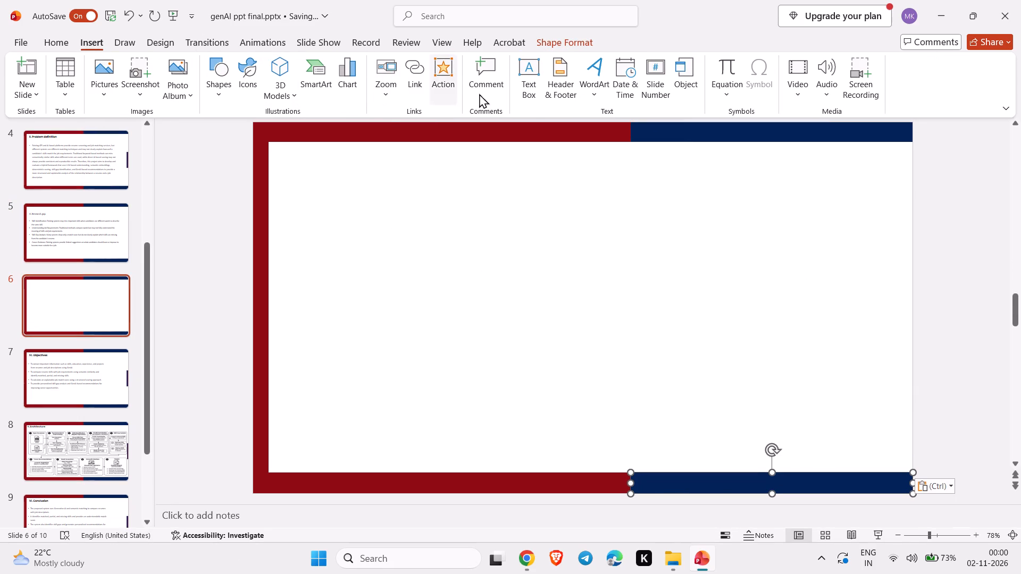
pyautogui.click(516, 90)
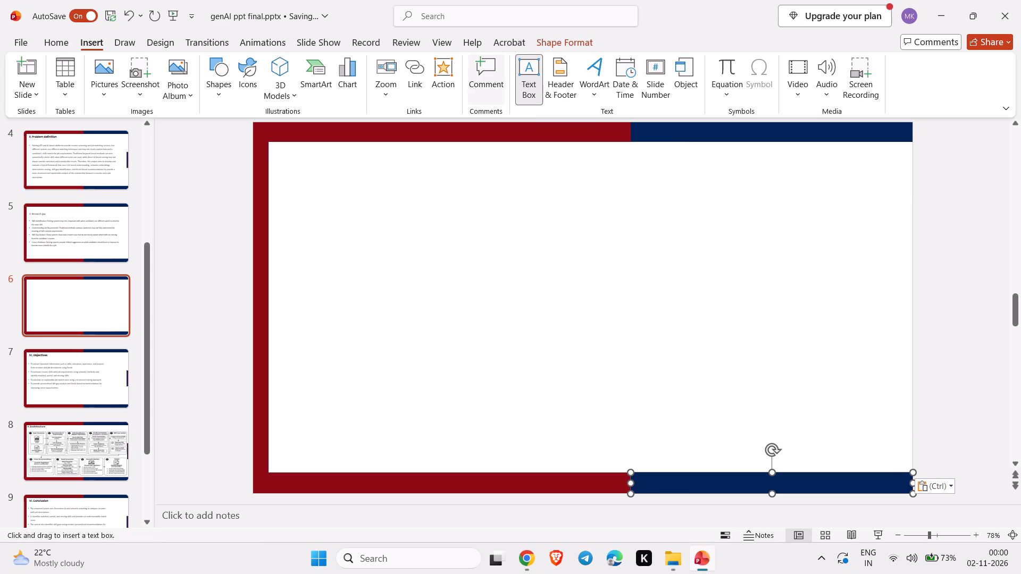
pyautogui.moveTo(273, 150); pyautogui.dragTo(647, 192)
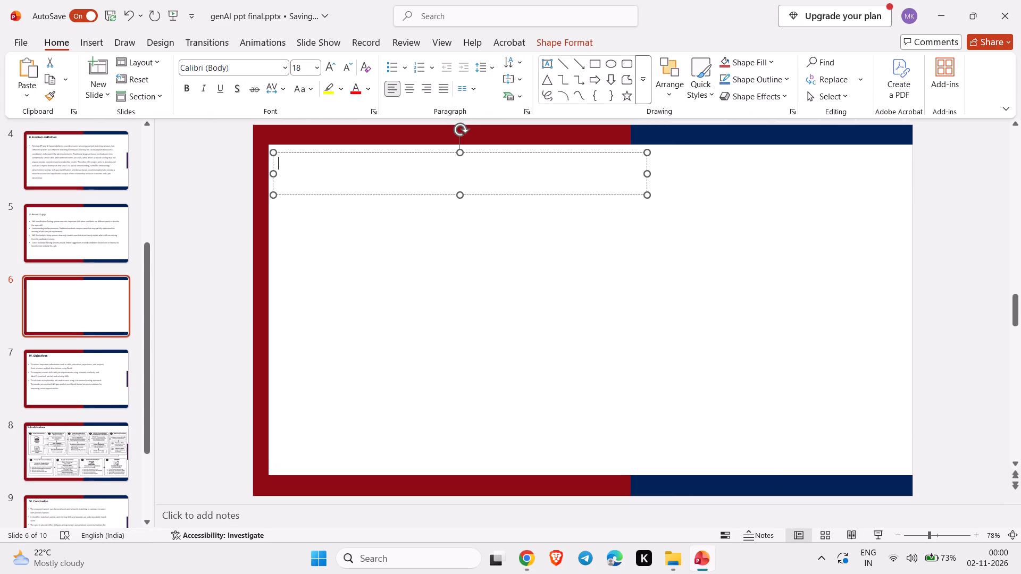
pyautogui.write('EXISTING')
pyautogui.press('space')
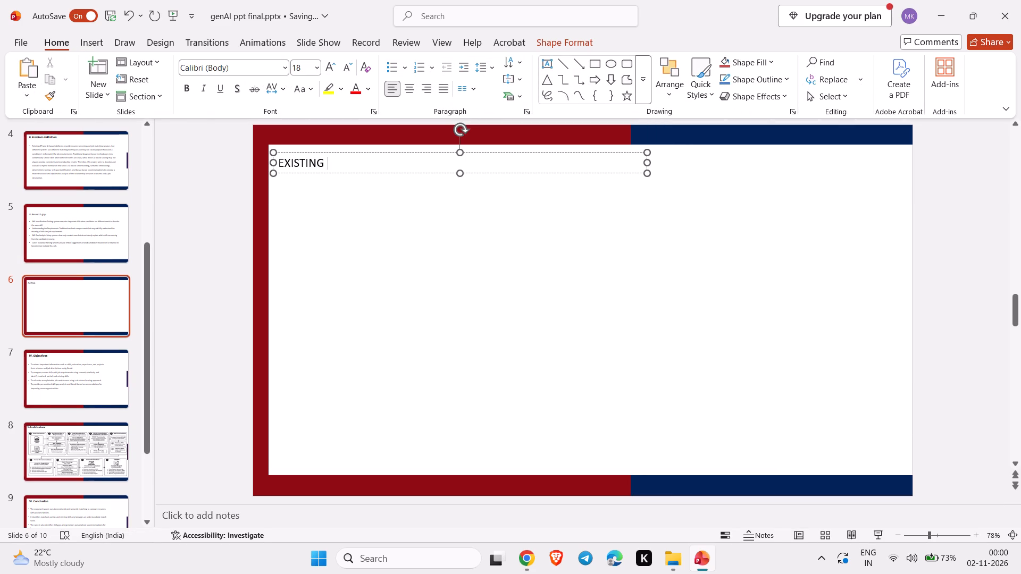
pyautogui.write('WORK')
pyautogui.click(287, 160)
pyautogui.press('Left')
# Move the EXISTING WORK slide ahead of the Research gap slide, making it slide 5.
pyautogui.click(89, 209)
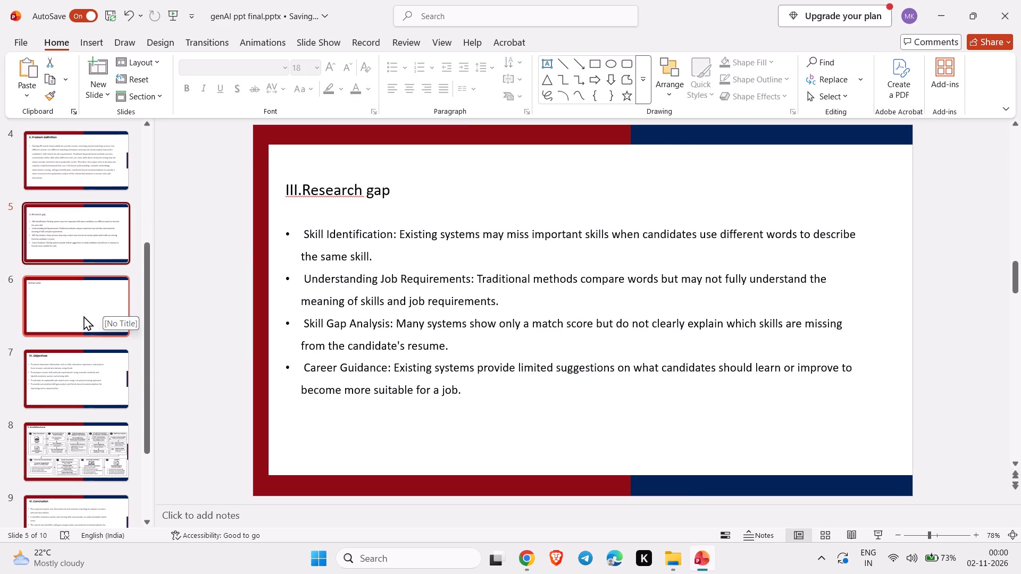
pyautogui.moveTo(83, 316); pyautogui.dragTo(78, 232)
# Check the preceding slides' numbering and add the prefix "III." to the EXISTING WORK heading on slide 5.
pyautogui.click(103, 128)
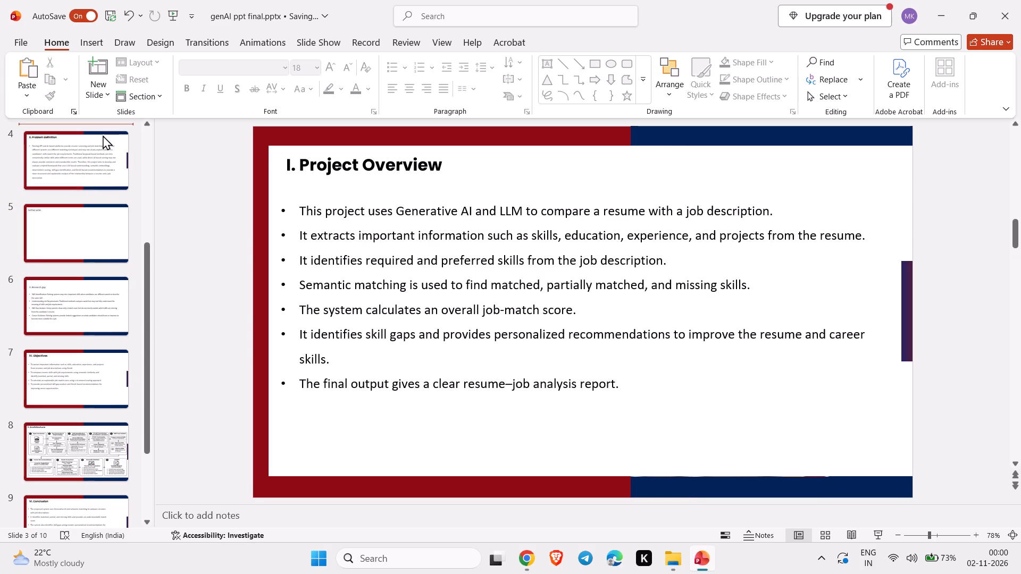
pyautogui.click(102, 146)
pyautogui.click(103, 237)
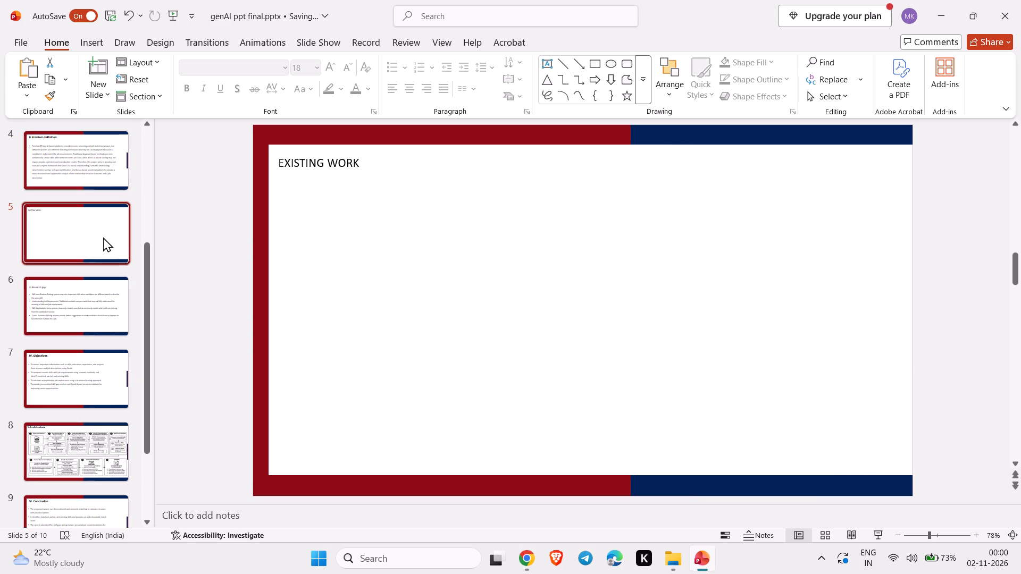
pyautogui.click(277, 162)
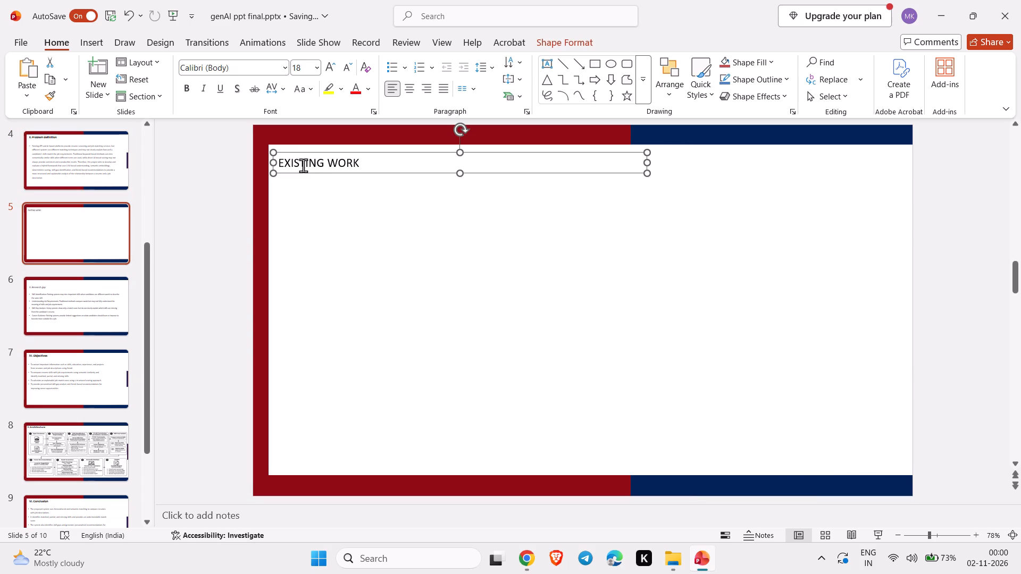
pyautogui.click(284, 164)
pyautogui.press('Left')
pyautogui.write('OII')
pyautogui.press('BackSpace')
pyautogui.press('BackSpace')
pyautogui.press('BackSpace')
pyautogui.press('BackSpace')
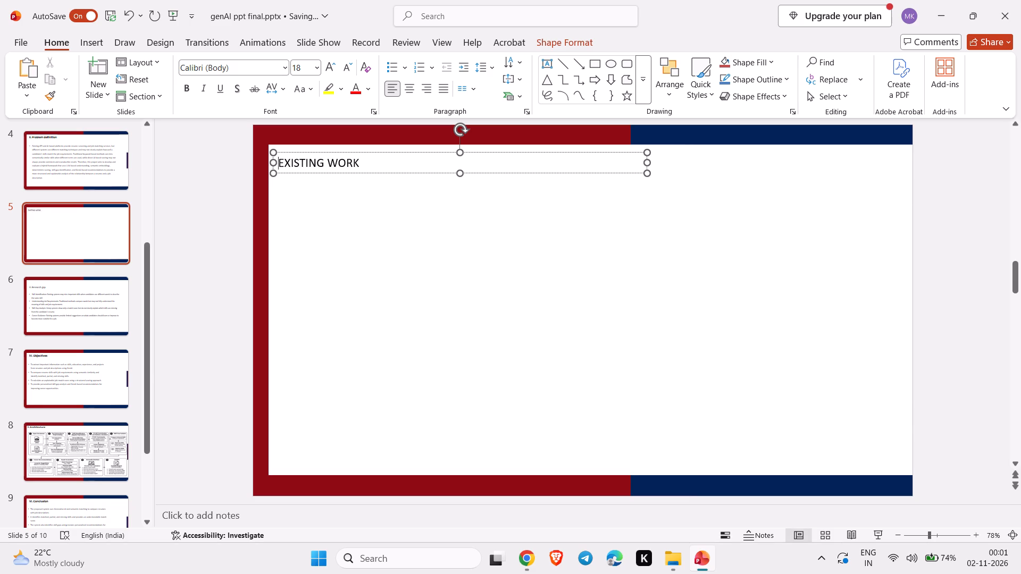
pyautogui.write('III')
pyautogui.press('.')
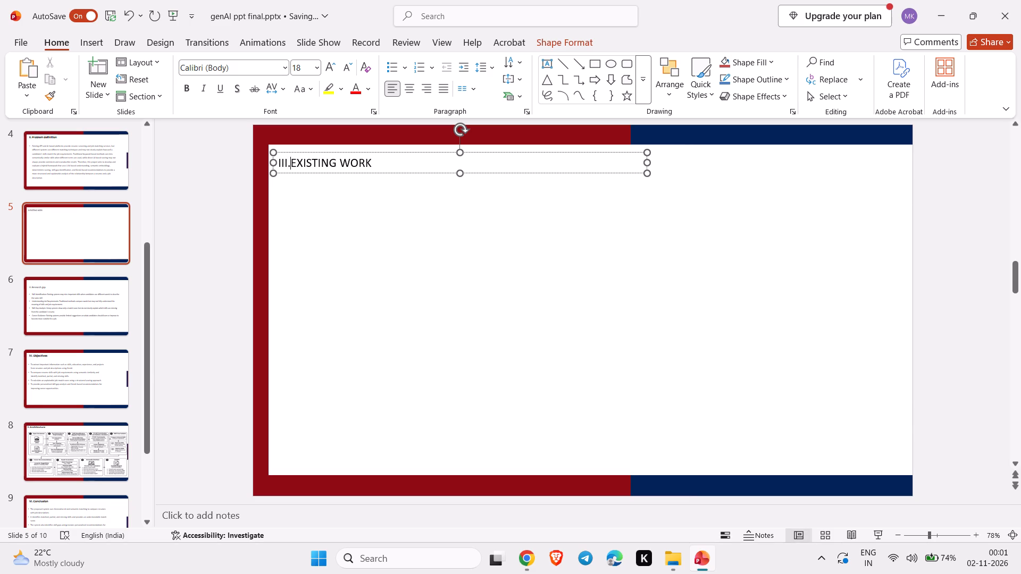
# Make the "III.EXISTING WORK" heading bold and set its font size to 24.
pyautogui.hotkey('ctrl', 'a')
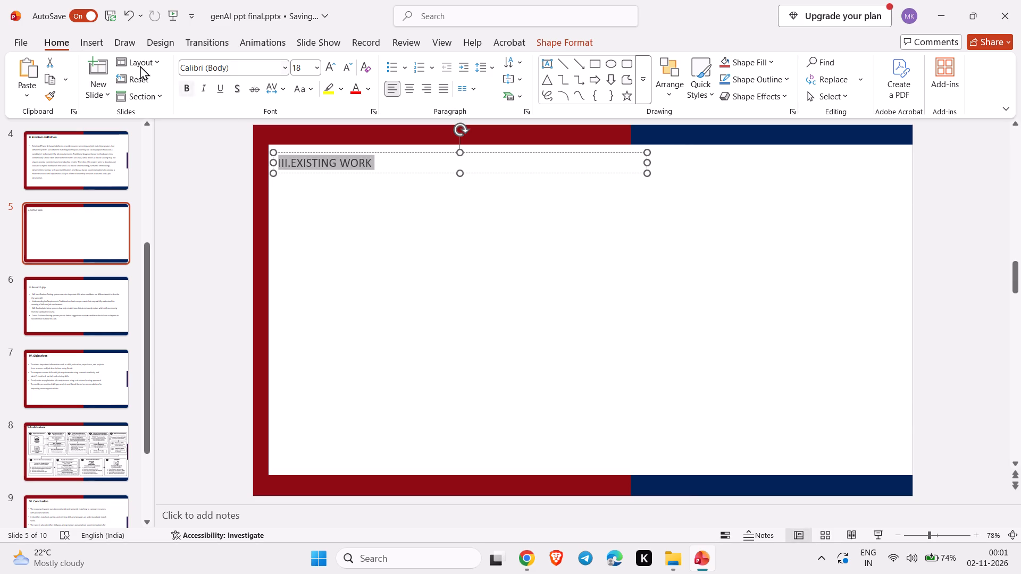
pyautogui.click(181, 83)
pyautogui.doubleClick(336, 68)
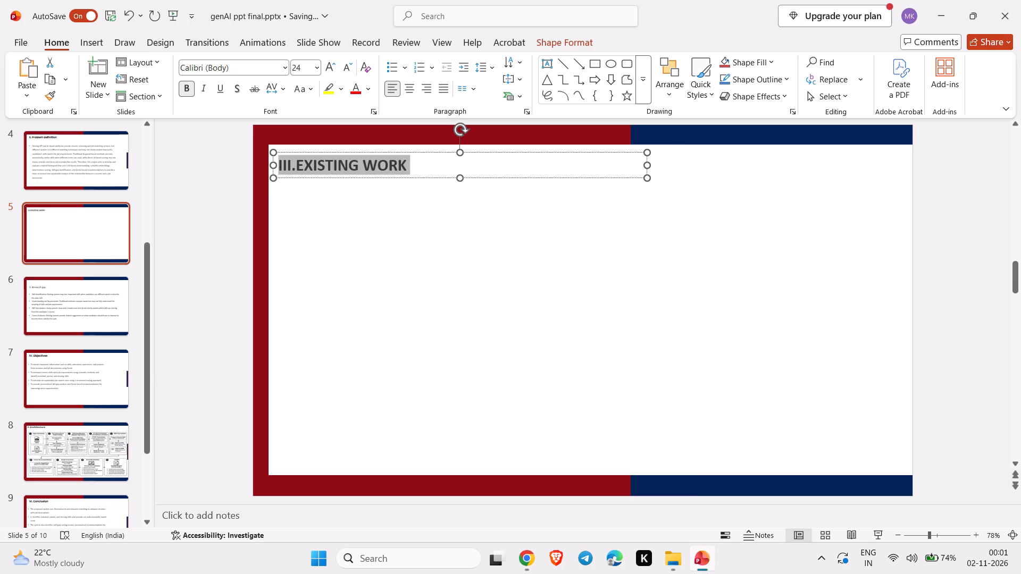
pyautogui.click(426, 193)
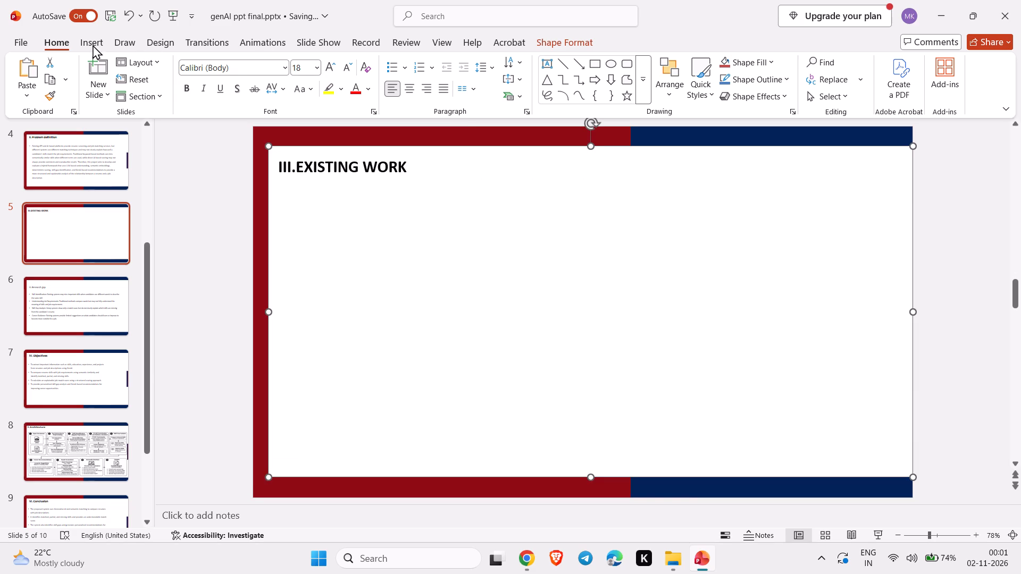
# Insert a large text box below the heading and fill it with the four numbered existing works points copied from ChatGPT.
pyautogui.click(89, 48)
pyautogui.click(537, 79)
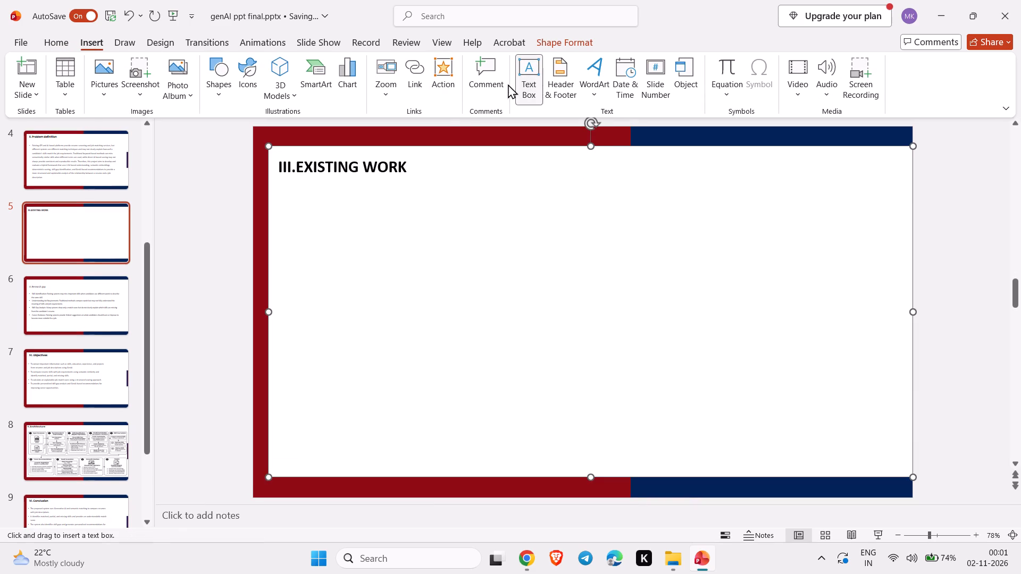
pyautogui.moveTo(282, 199); pyautogui.dragTo(730, 416)
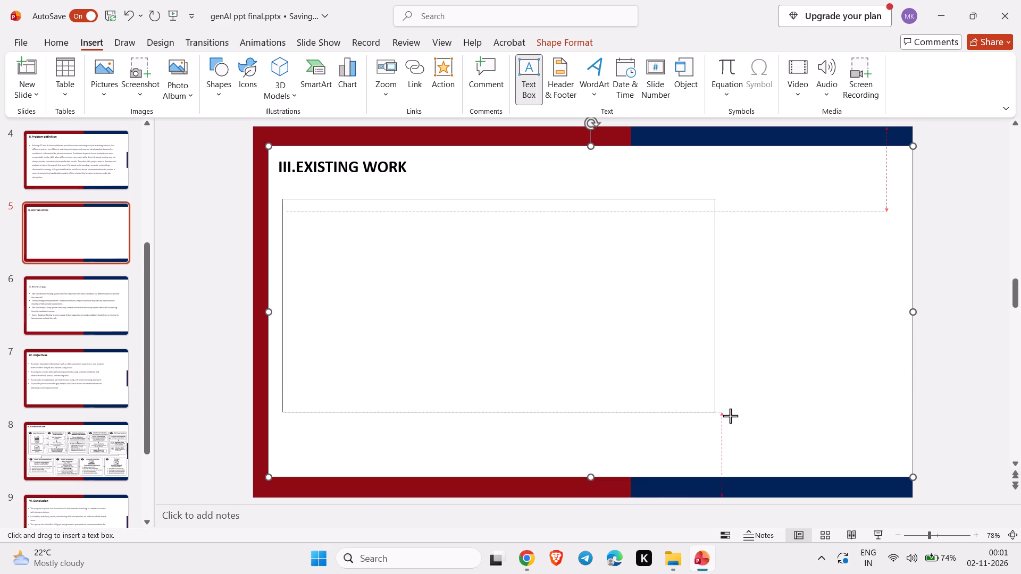
pyautogui.moveTo(730, 416); pyautogui.dragTo(817, 454)
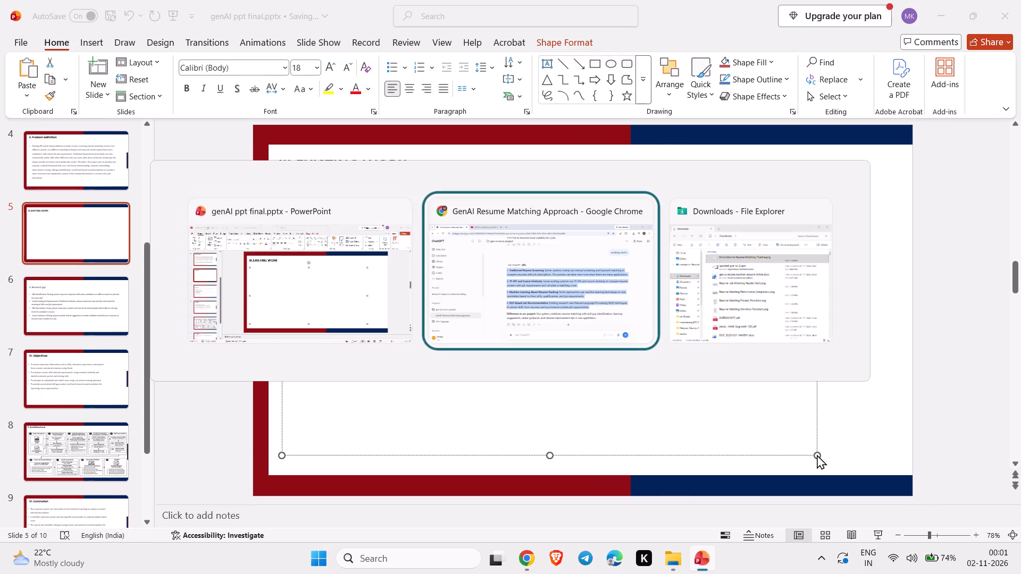
pyautogui.hotkey('ctrl', 'c')
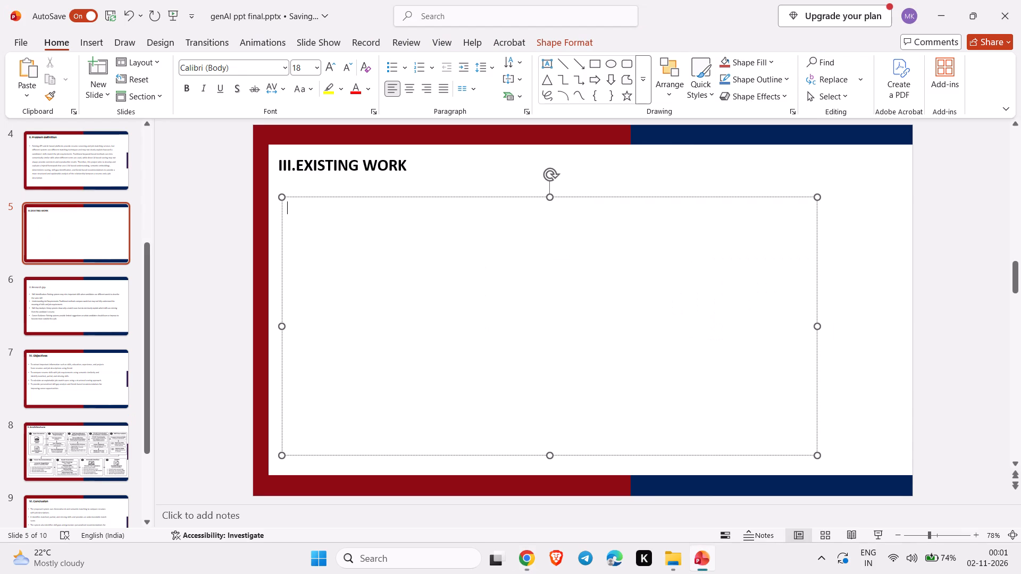
pyautogui.hotkey('ctrl', 'v')
# Format all the existing works points as a bulleted list with line spacing widened to match the Research gap slide.
pyautogui.hotkey('ctrl', 'a')
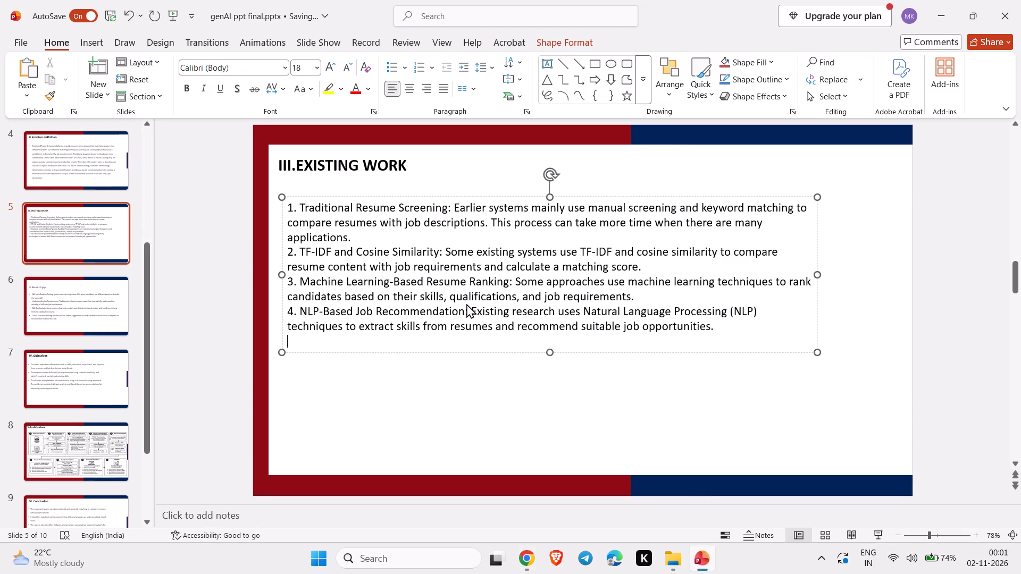
pyautogui.click(386, 68)
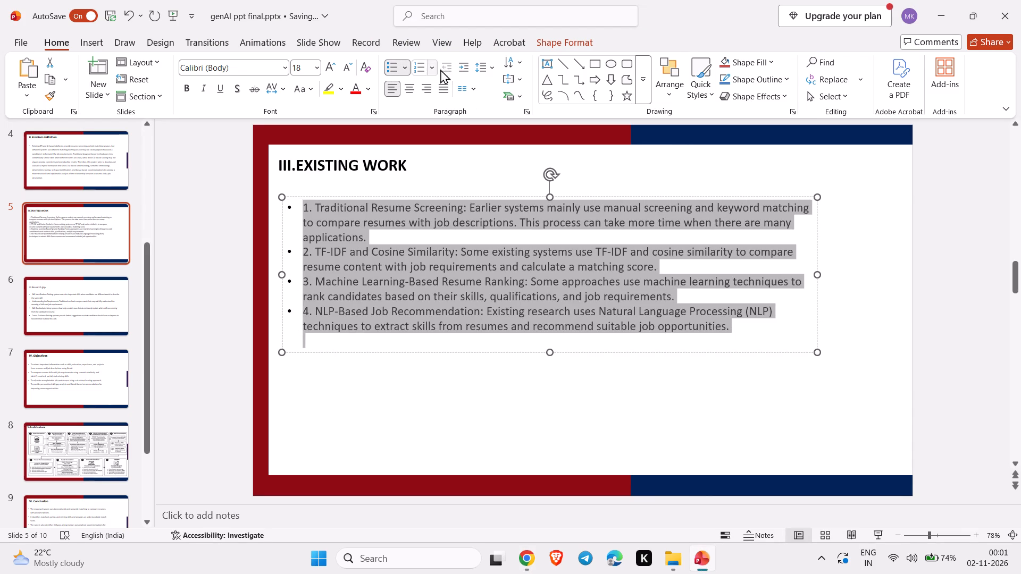
pyautogui.click(480, 73)
pyautogui.click(503, 112)
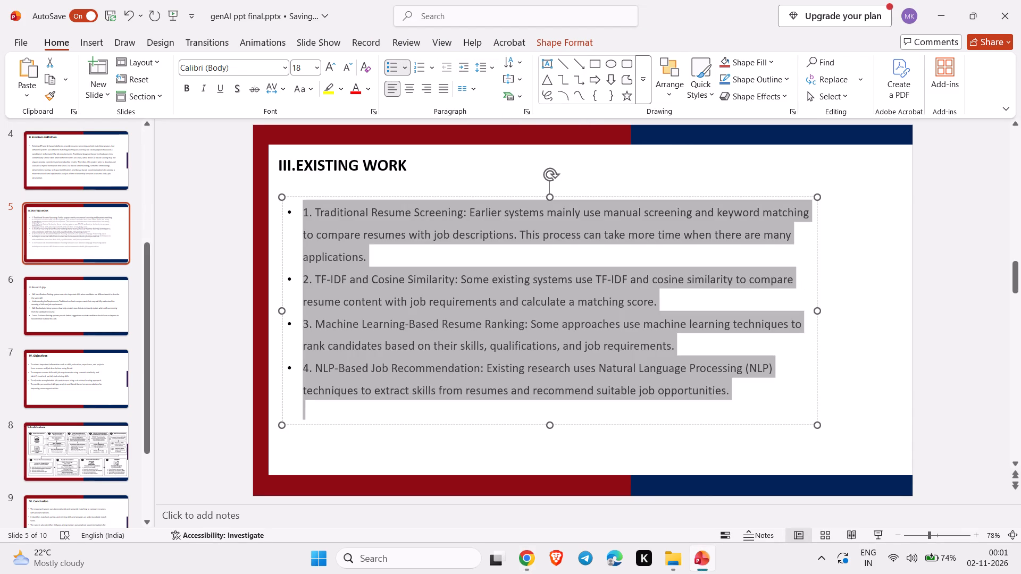
# Move the bulleted text box slightly down and bring the heading down and inward, aligned just above the bullets.
pyautogui.moveTo(376, 196); pyautogui.dragTo(378, 206)
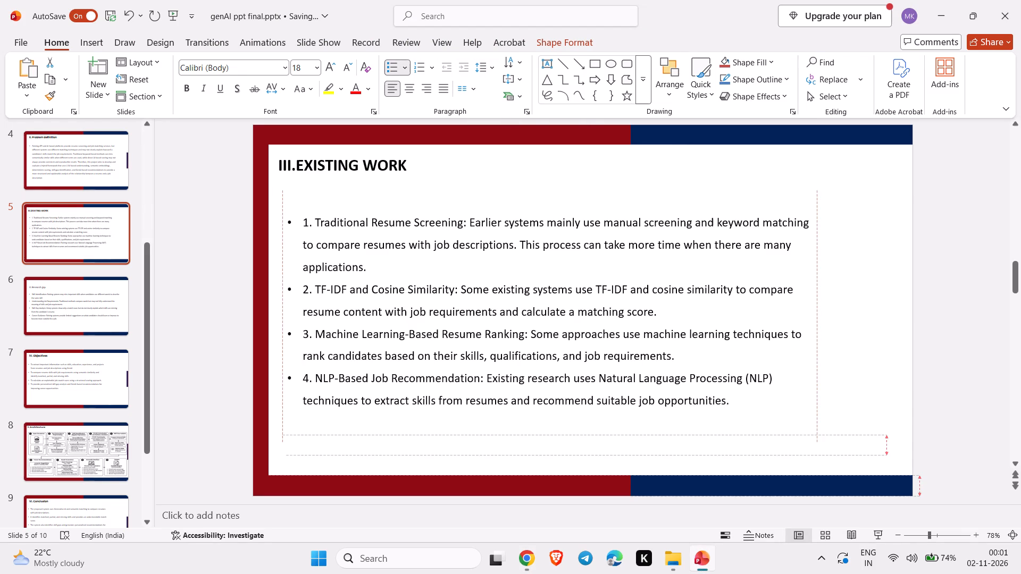
pyautogui.moveTo(378, 206); pyautogui.dragTo(378, 206)
pyautogui.click(320, 166)
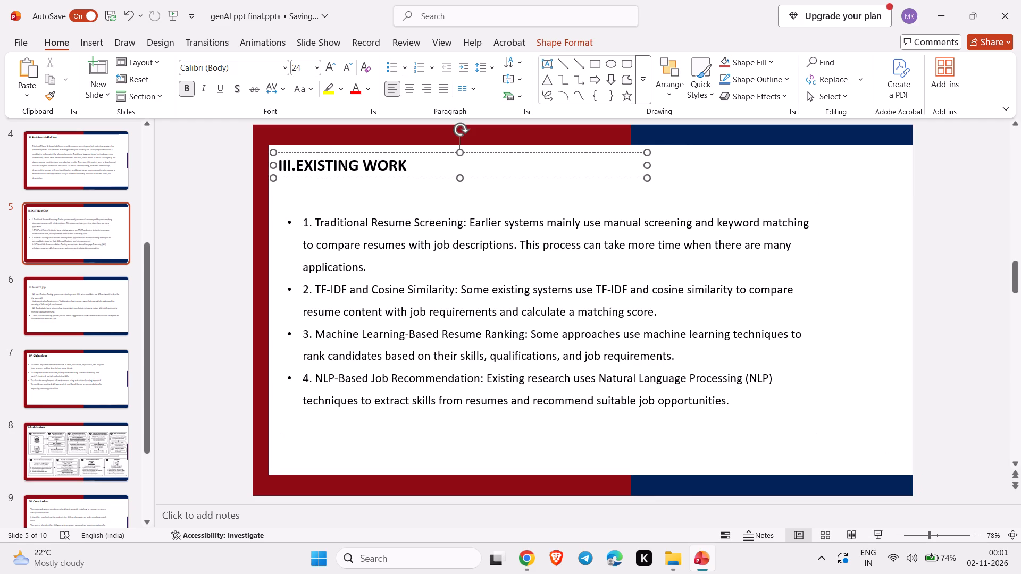
pyautogui.moveTo(333, 151); pyautogui.dragTo(343, 173)
# Delete the typed number "1." from the start of the Traditional Resume Screening bullet.
pyautogui.click(353, 259)
pyautogui.click(310, 221)
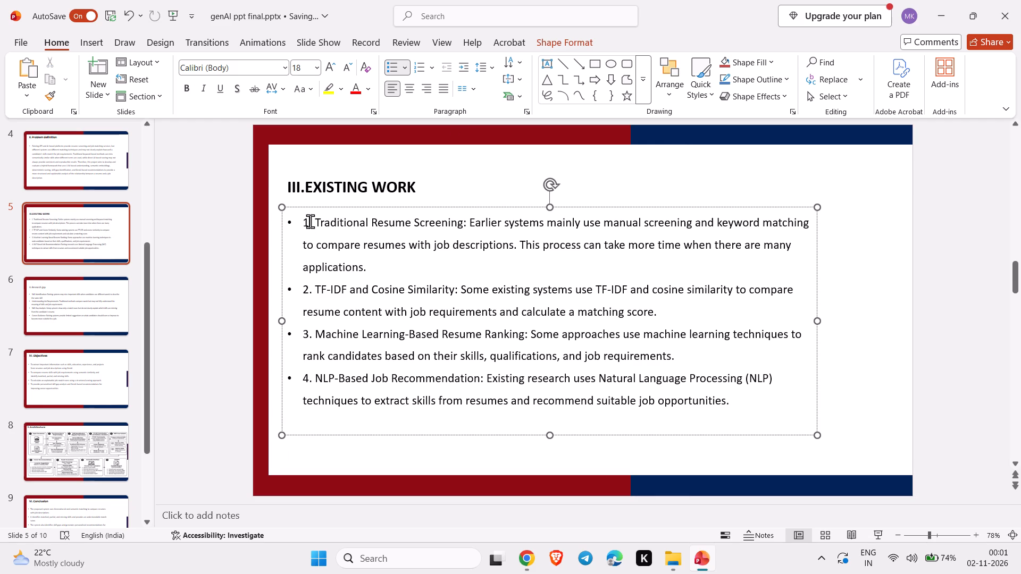
pyautogui.press('Right')
pyautogui.press('BackSpace')
pyautogui.press('BackSpace')
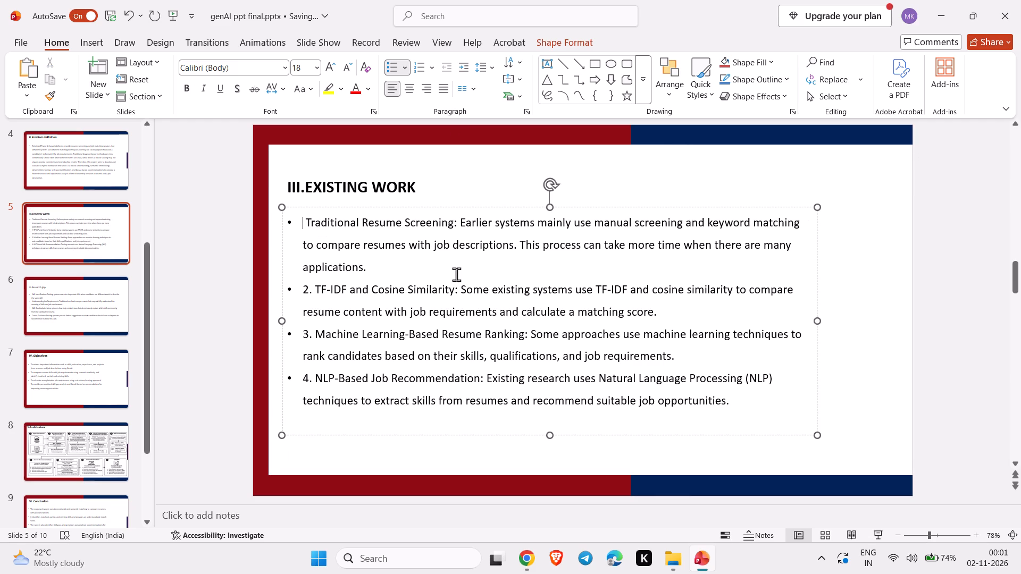
# Delete the typed number "2." from the start of the TF-IDF and Cosine Similarity bullet.
pyautogui.press('Down')
pyautogui.press('Down')
pyautogui.press('Down')
pyautogui.press('Down')
pyautogui.press('Right')
pyautogui.press('Up')
pyautogui.press('Up')
pyautogui.press('Right')
pyautogui.press('Down')
pyautogui.press('Left')
pyautogui.press('BackSpace')
pyautogui.press('BackSpace')
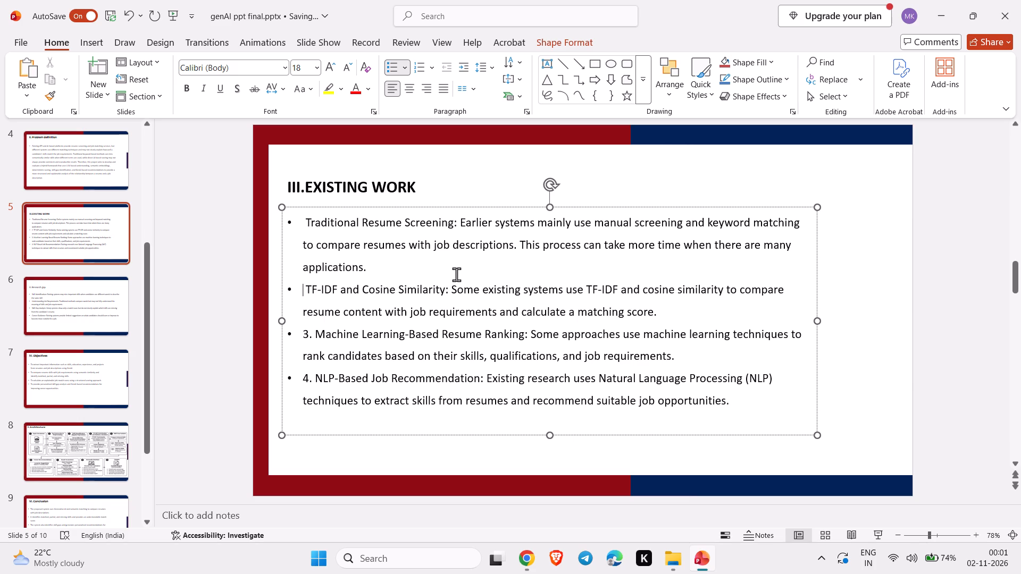
# Delete the typed number "3." from the start of the Machine Learning-Based Resume Ranking bullet.
pyautogui.press('Down')
pyautogui.press('Down')
pyautogui.press('Right')
pyautogui.press('Right')
pyautogui.press('BackSpace')
pyautogui.press('BackSpace')
# Delete the typed number "4." from the start of the NLP-Based Job Recommendation bullet.
pyautogui.press('Down')
pyautogui.press('Down')
pyautogui.press('Down')
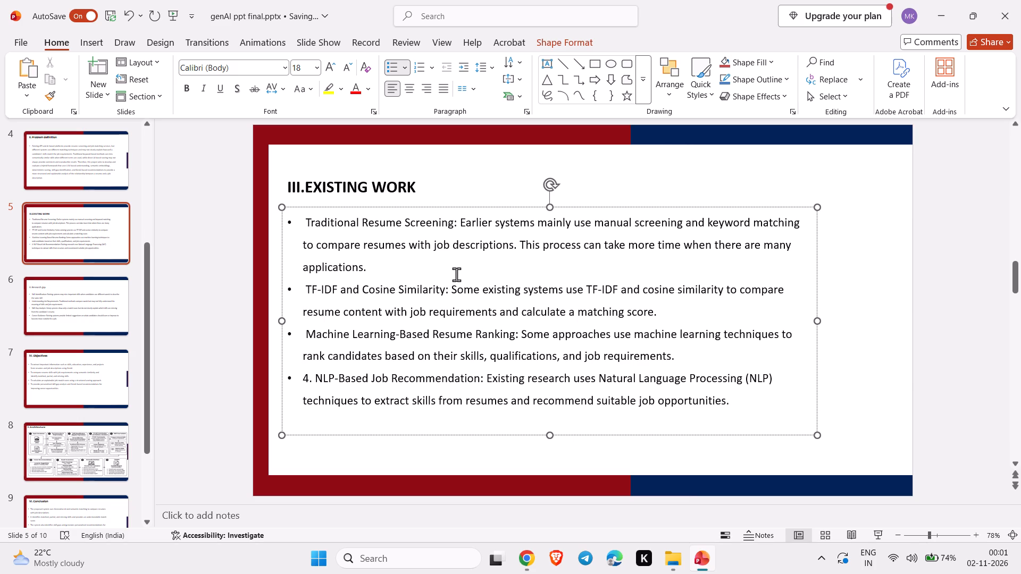
pyautogui.press('Up')
pyautogui.press('Right')
pyautogui.press('Right')
pyautogui.press('BackSpace')
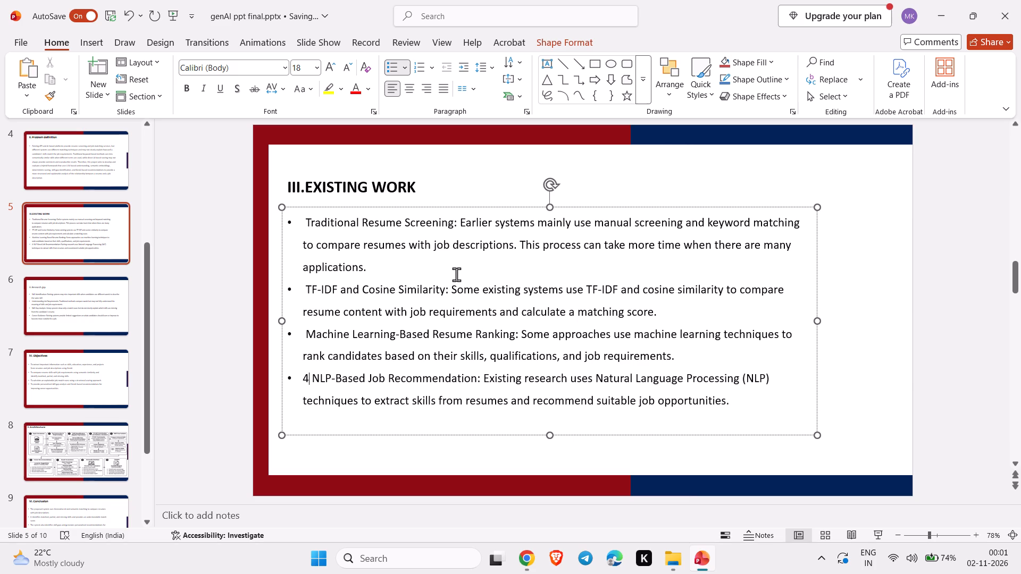
pyautogui.press('BackSpace')
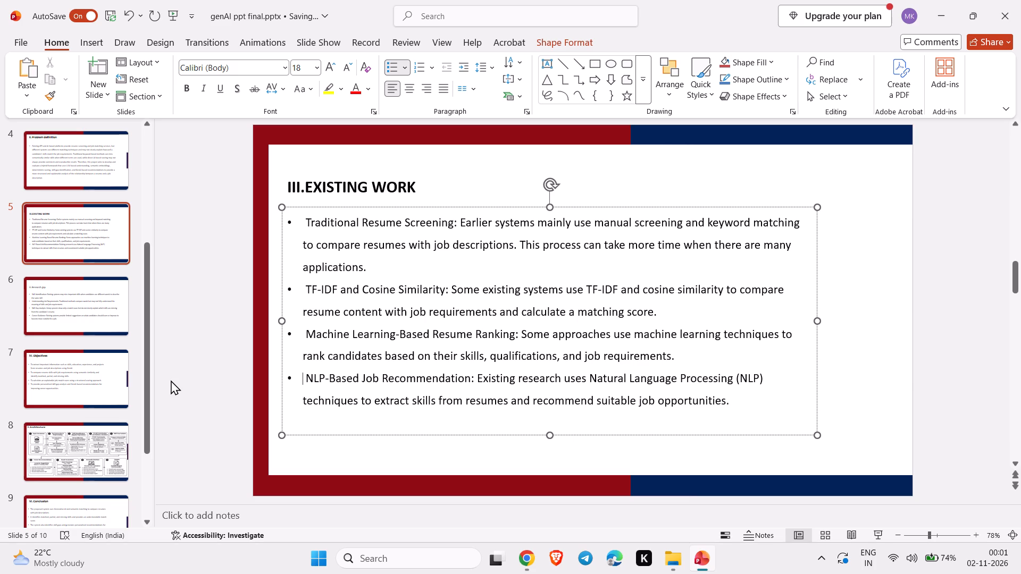
# Renumber the Research gap heading on slide 6 as "IV.".
pyautogui.click(61, 324)
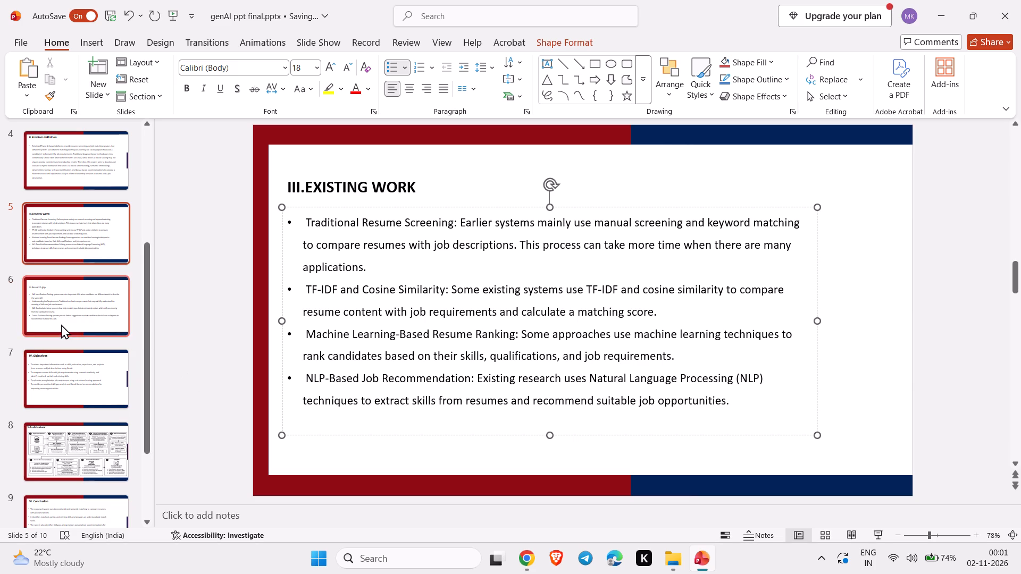
pyautogui.click(298, 188)
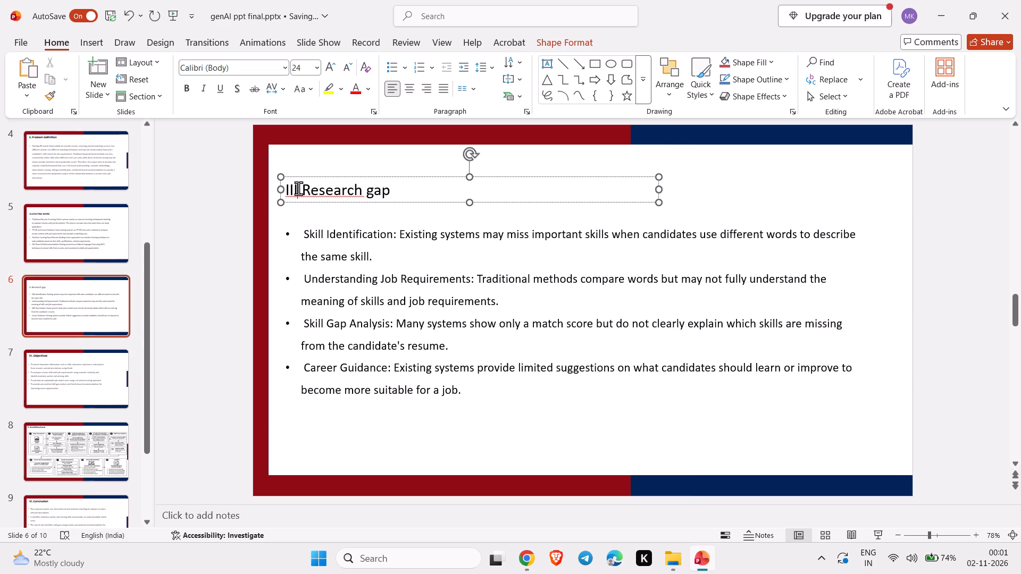
pyautogui.press('BackSpace')
pyautogui.press('BackSpace')
pyautogui.hotkey('shift', 'v')
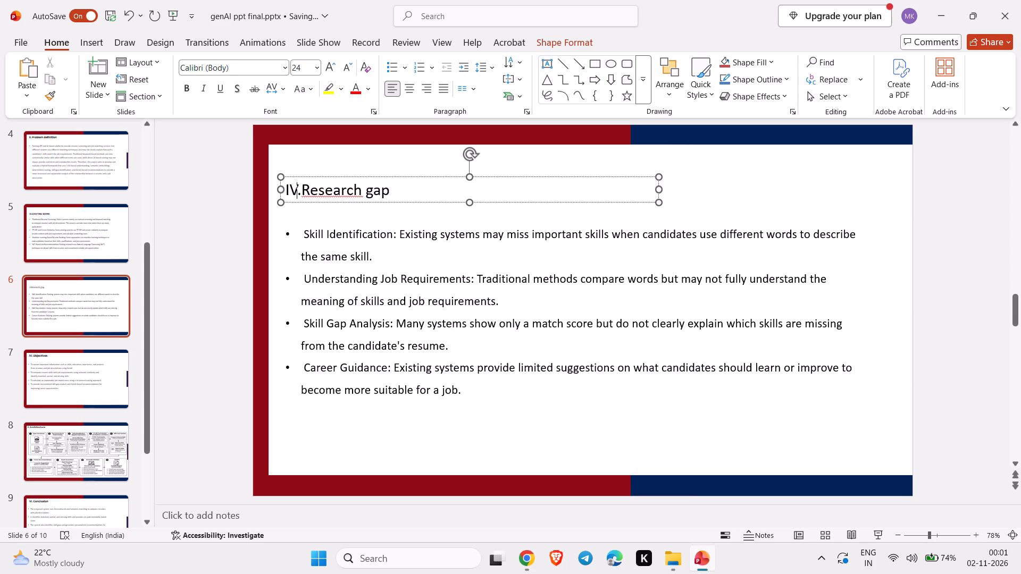
# Renumber the Objectives heading on slide 7 as "V.".
pyautogui.click(62, 402)
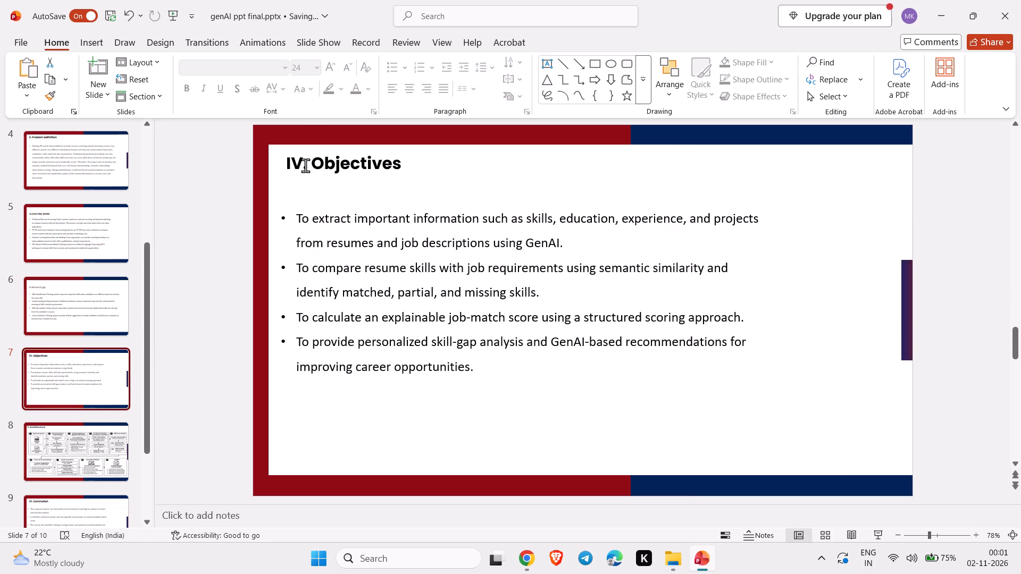
pyautogui.click(305, 165)
pyautogui.press('Left')
pyautogui.press('BackSpace')
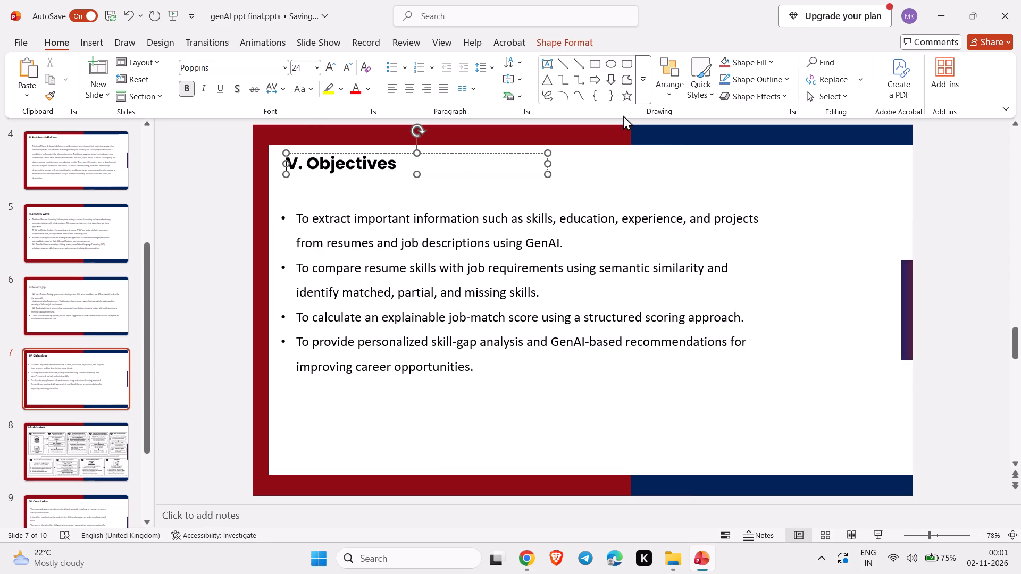
# Renumber the Architecture heading on slide 8 as "VI.".
pyautogui.click(125, 443)
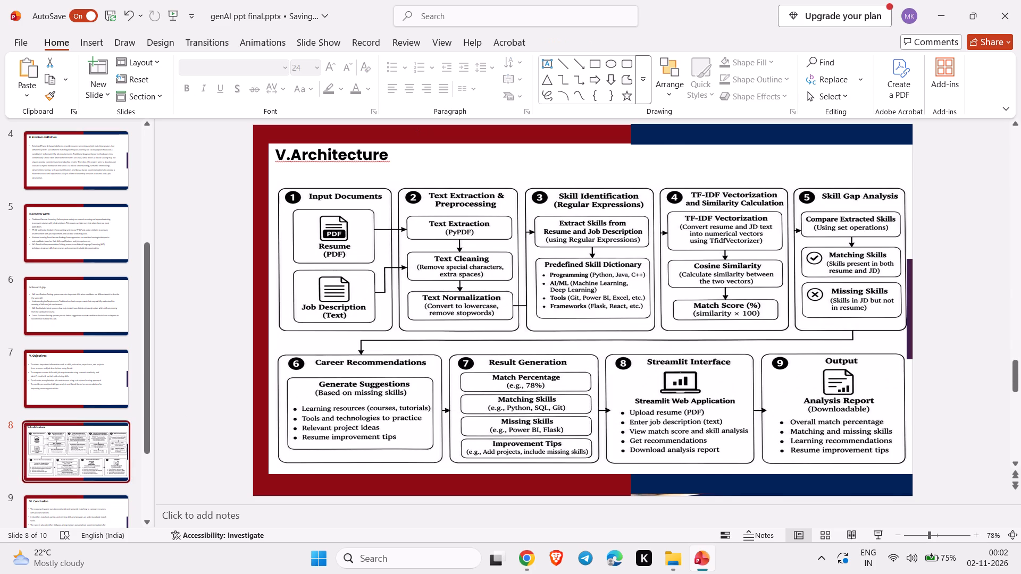
pyautogui.click(284, 154)
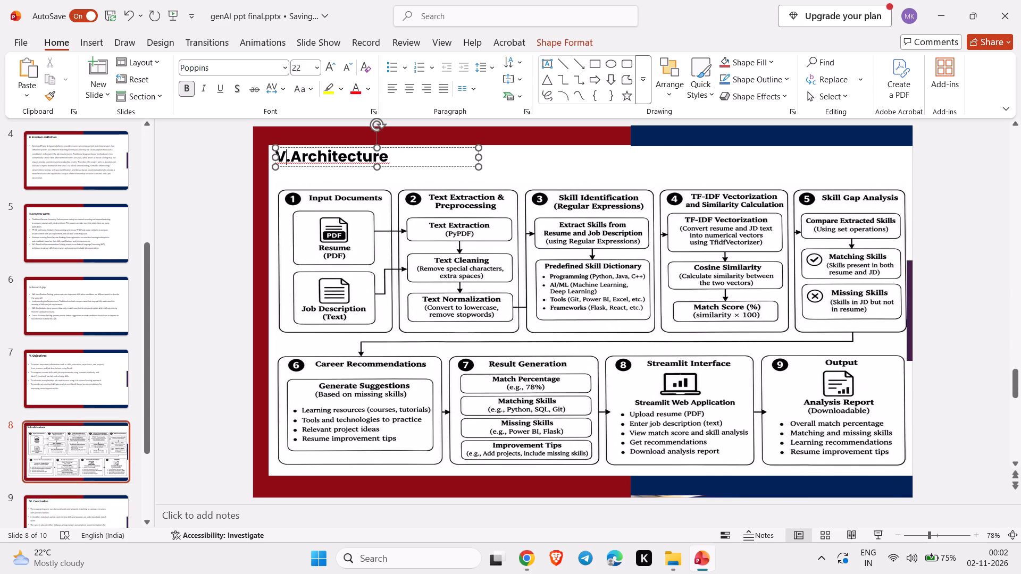
pyautogui.hotkey('shift', 'i')
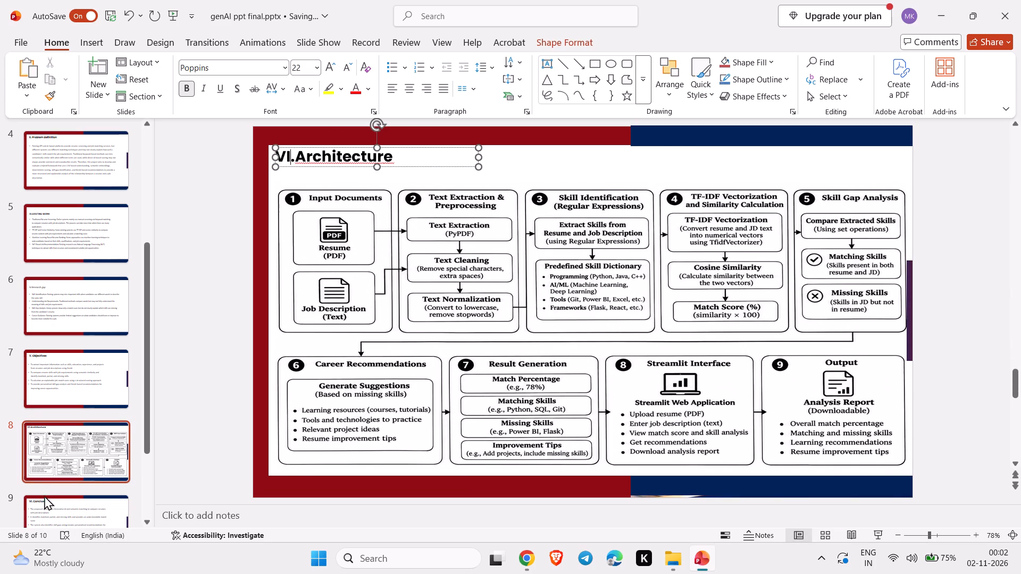
# Renumber the Conclusion heading on slide 9 as "VII.".
pyautogui.click(53, 531)
pyautogui.click(62, 505)
pyautogui.click(298, 167)
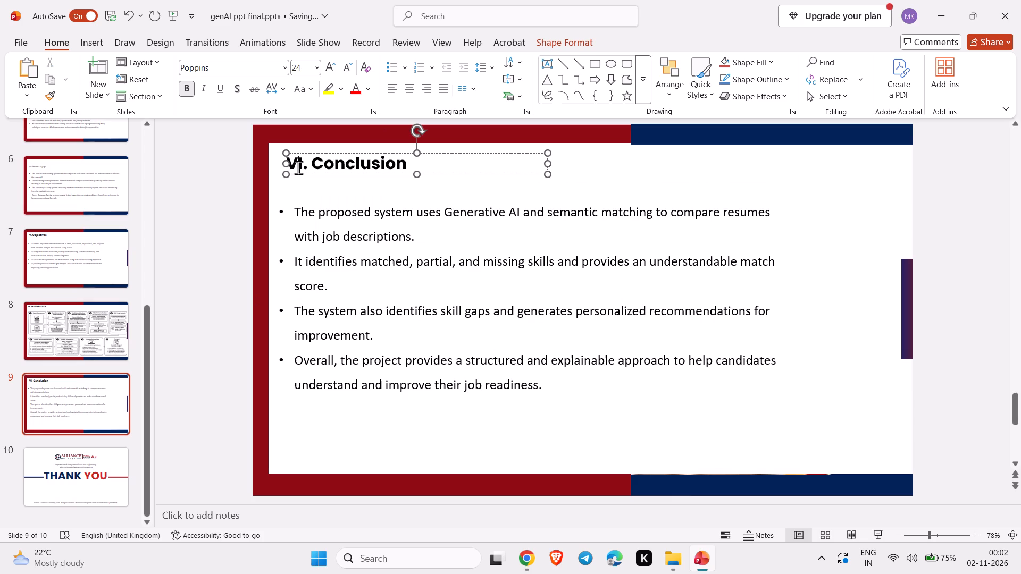
pyautogui.hotkey('shift', 'i')
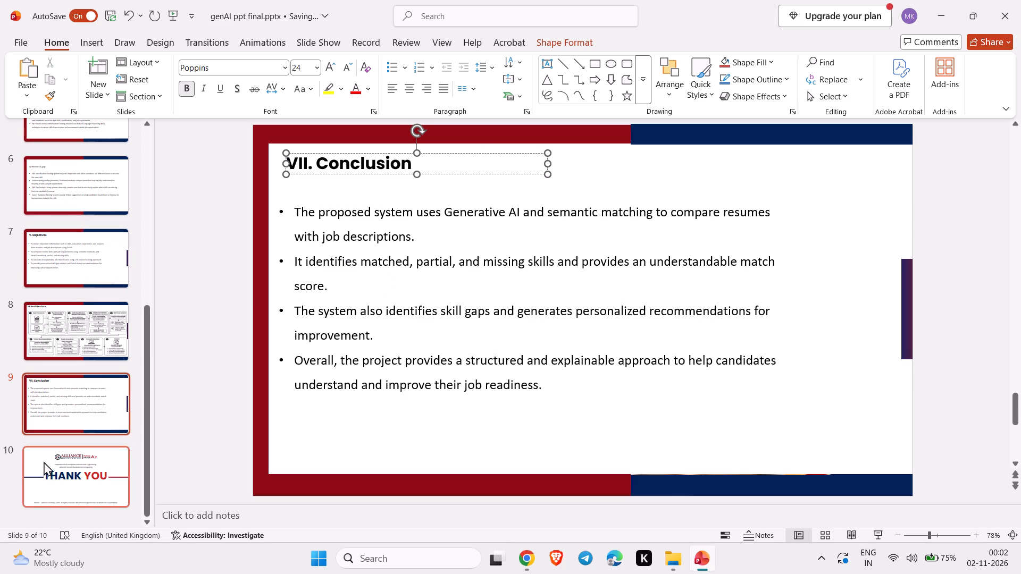
# Insert a new slide between the Conclusion slide and the THANK YOU slide.
pyautogui.click(87, 441)
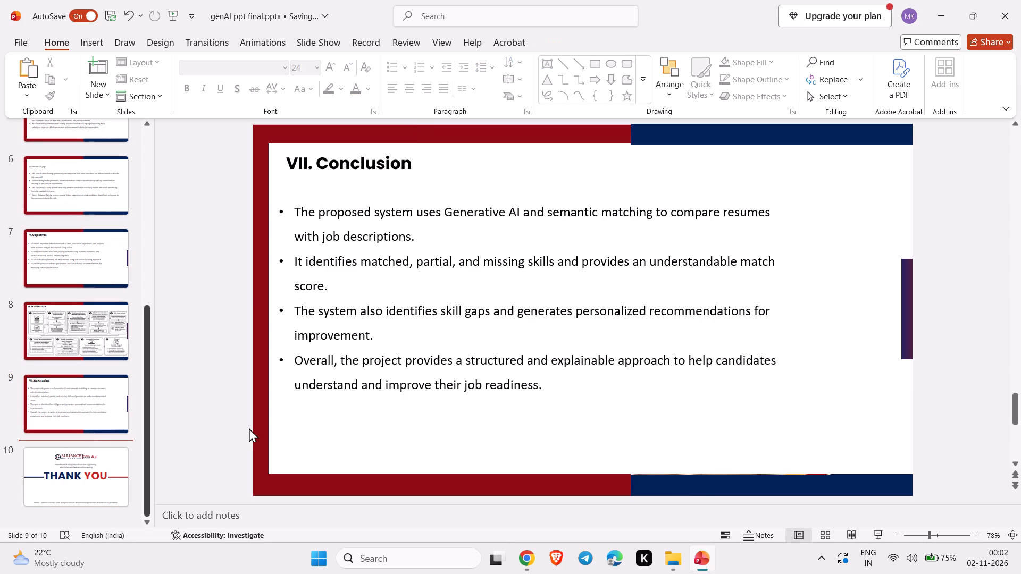
pyautogui.press('Return')
# Copy the large red background rectangle from the Conclusion slide onto the new slide 10.
pyautogui.click(102, 386)
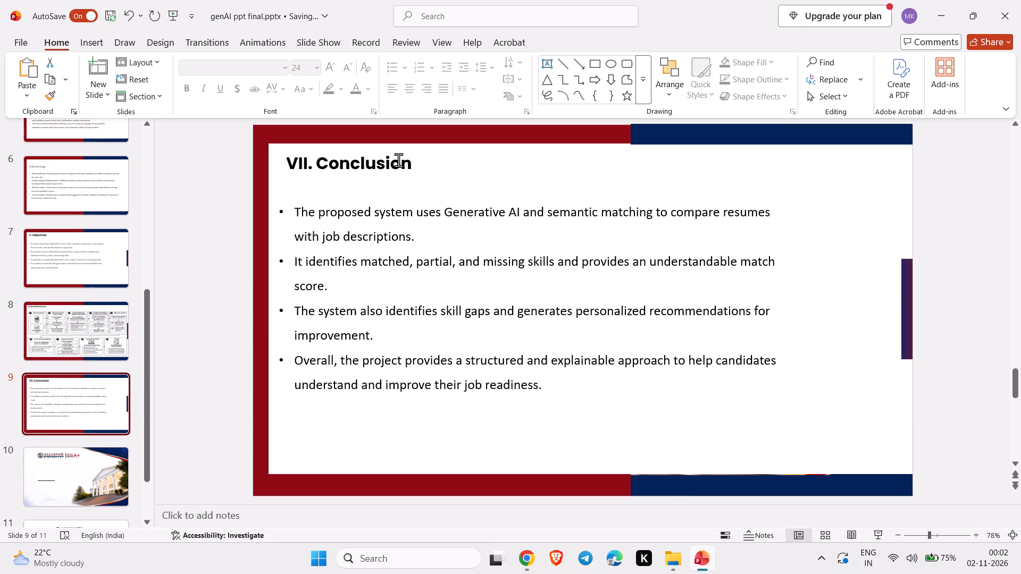
pyautogui.click(486, 130)
pyautogui.hotkey('ctrl', 'c')
pyautogui.click(70, 482)
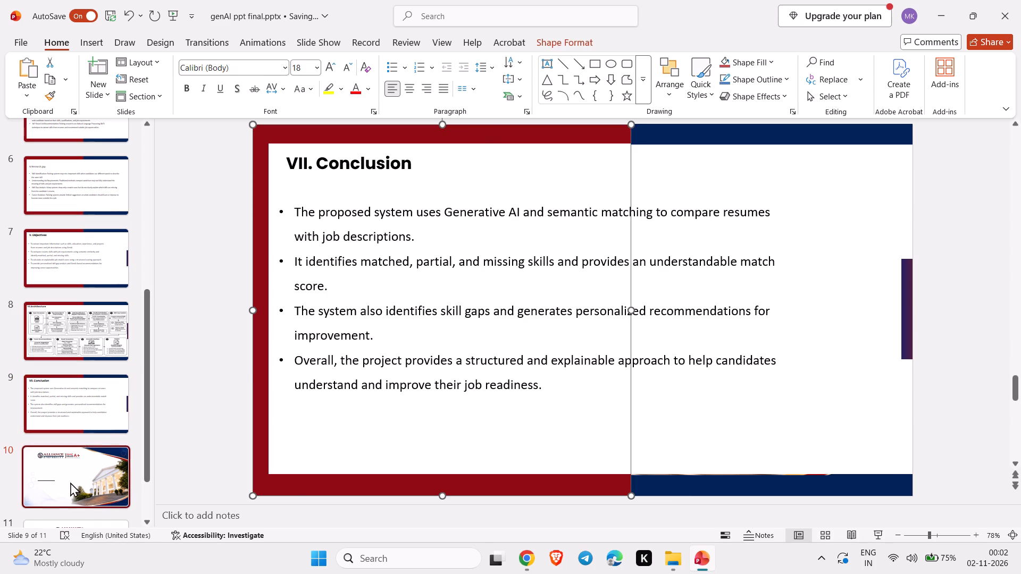
pyautogui.hotkey('ctrl', 'v')
# Copy the white content panel picture from the Conclusion slide onto slide 10, over the red rectangle.
pyautogui.click(88, 394)
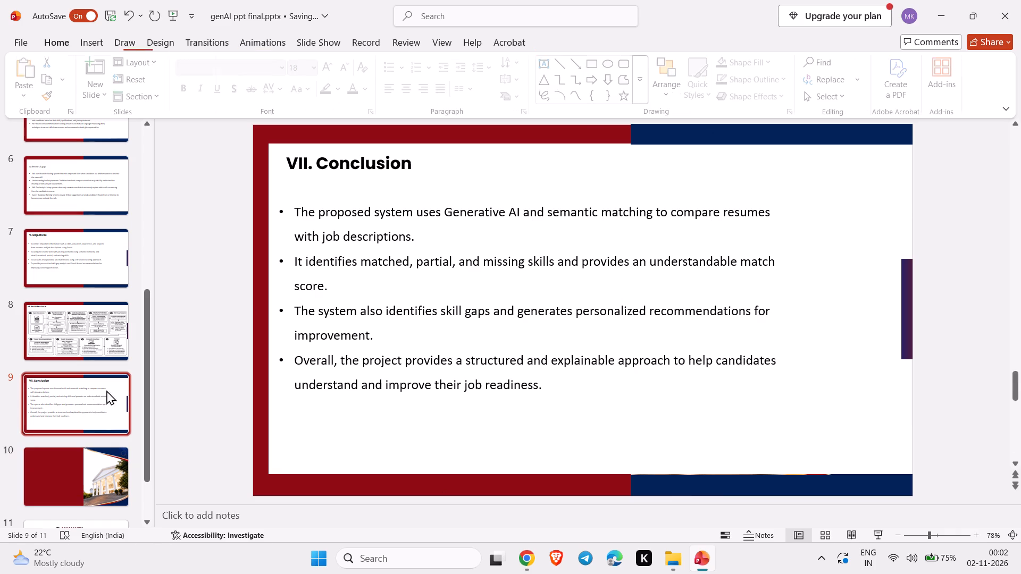
pyautogui.click(663, 181)
pyautogui.hotkey('ctrl', 'c')
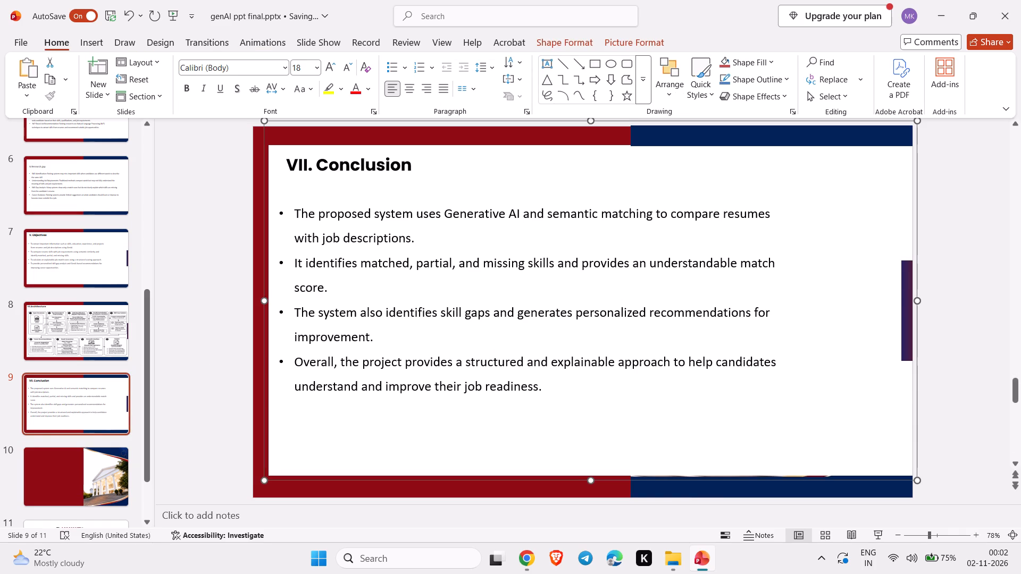
pyautogui.click(76, 469)
pyautogui.hotkey('ctrl', 'v')
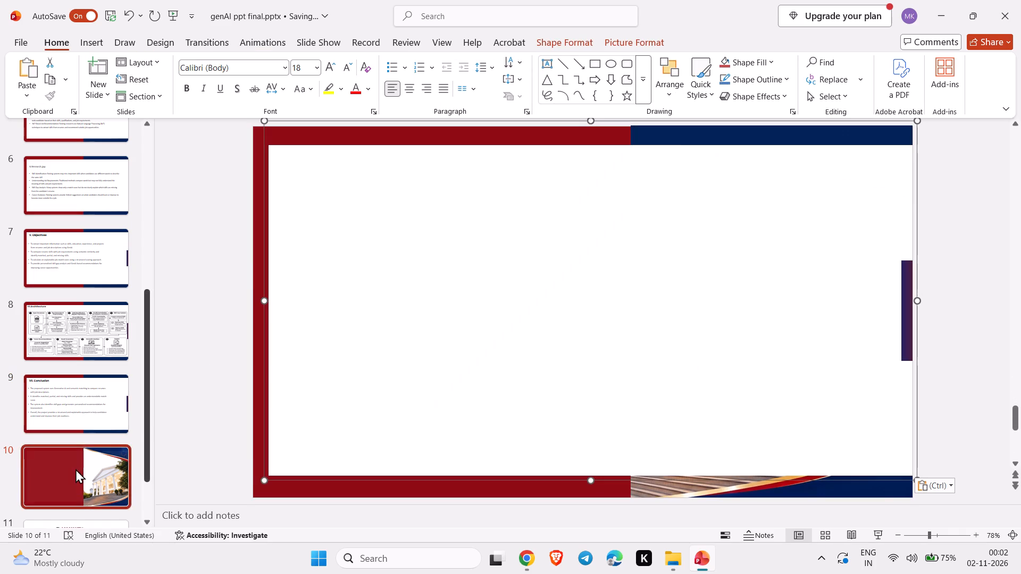
# Copy the blue bar along the Conclusion slide's top edge onto slide 10, undoing any accidental shift of it.
pyautogui.click(86, 406)
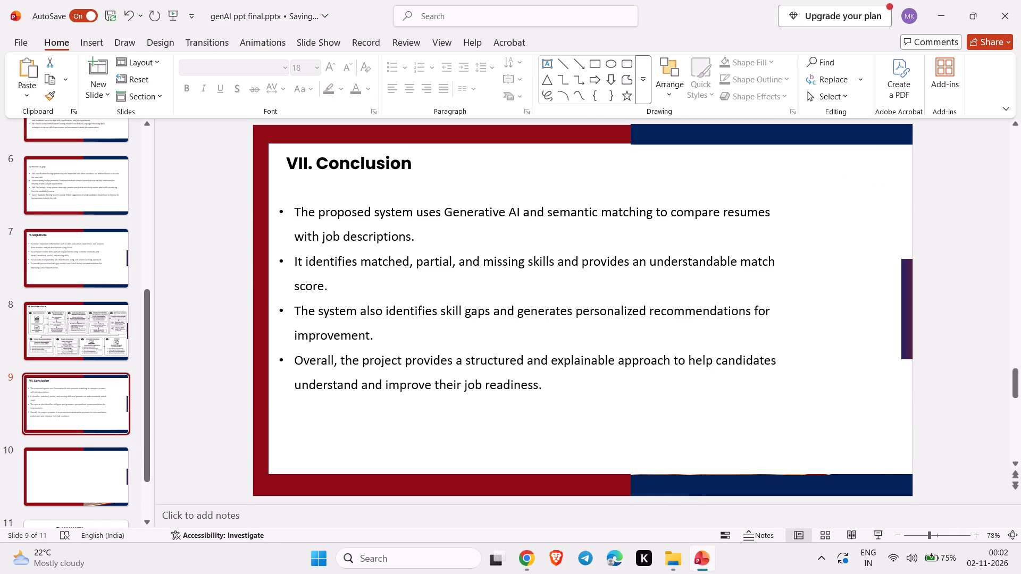
pyautogui.moveTo(789, 122); pyautogui.dragTo(785, 137)
pyautogui.hotkey('ctrl', 'z')
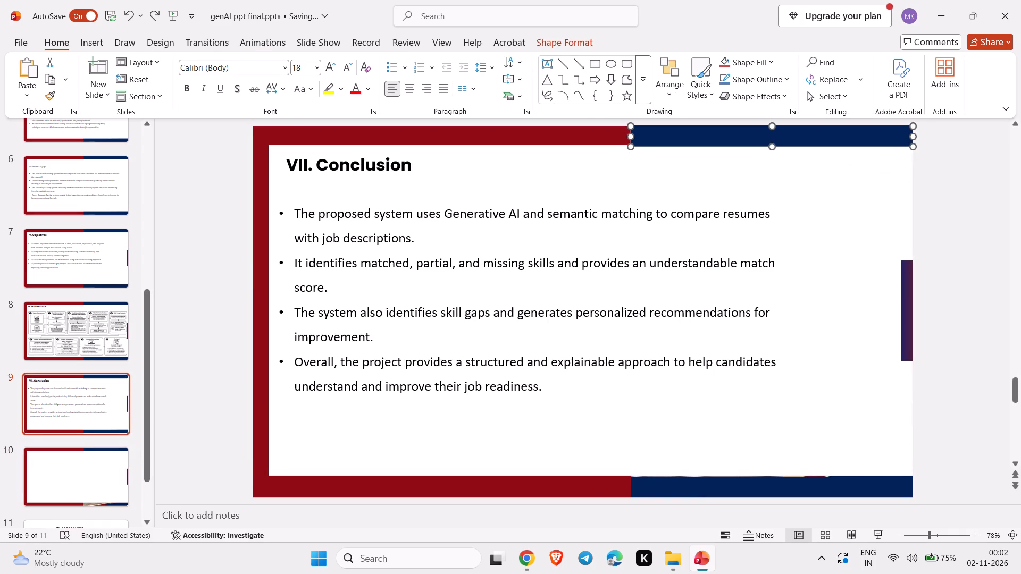
pyautogui.click(747, 140)
pyautogui.hotkey('ctrl', 'c')
pyautogui.click(75, 464)
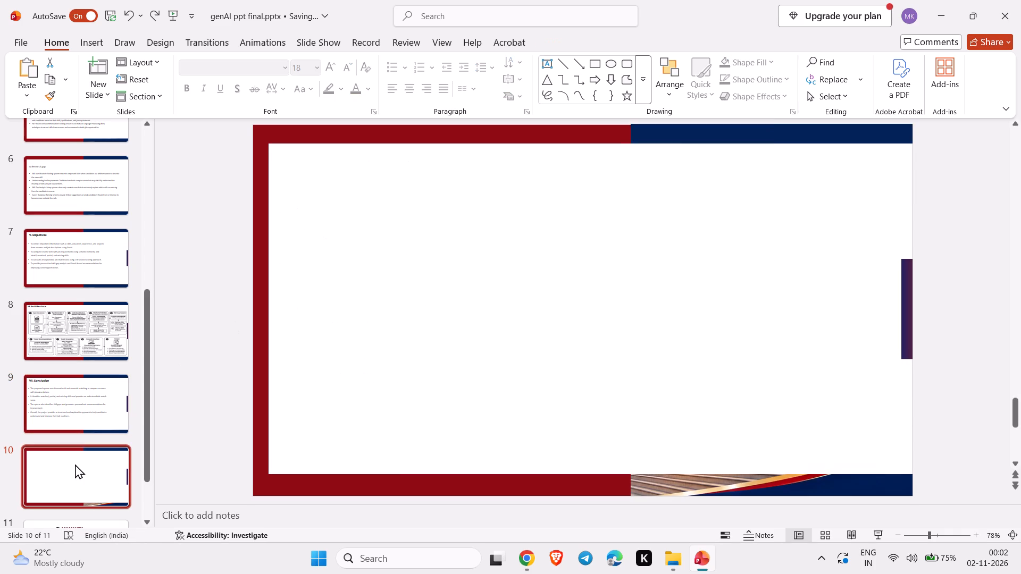
pyautogui.hotkey('ctrl', 'v')
# Align the Conclusion slide's lower blue bar with the slide's bottom edge and copy it onto slide 10.
pyautogui.click(94, 377)
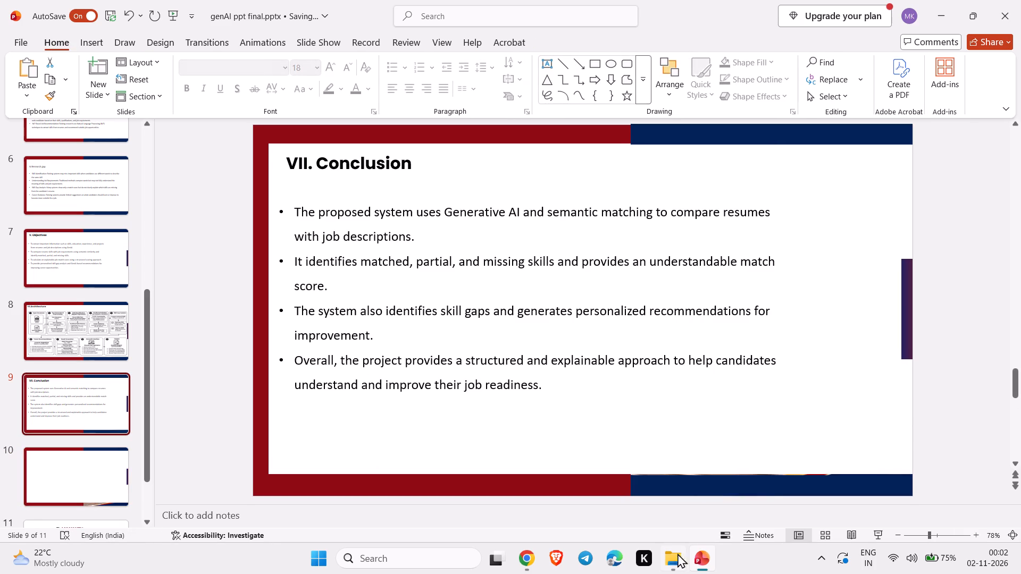
pyautogui.click(683, 477)
pyautogui.click(683, 477)
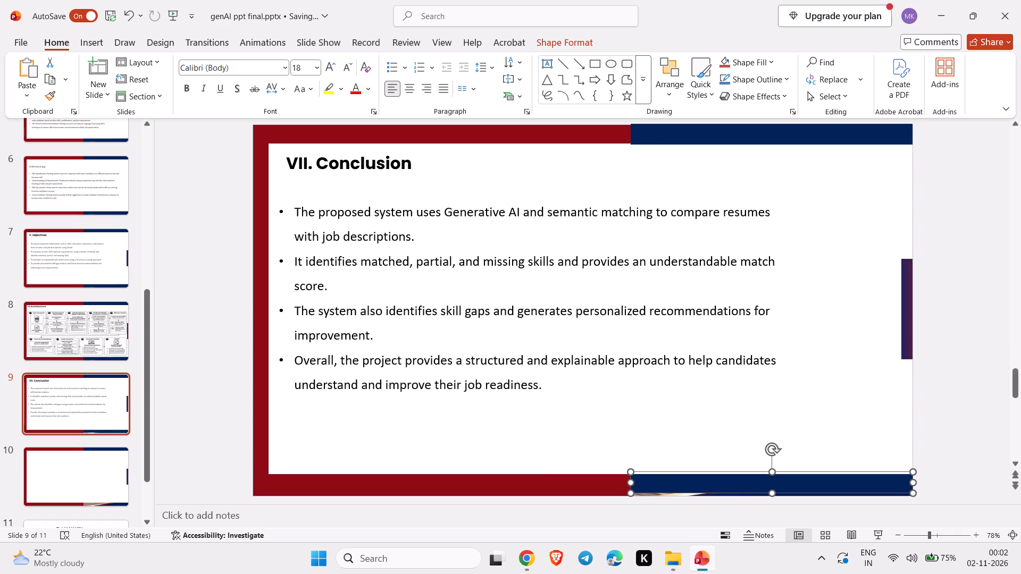
pyautogui.click(685, 483)
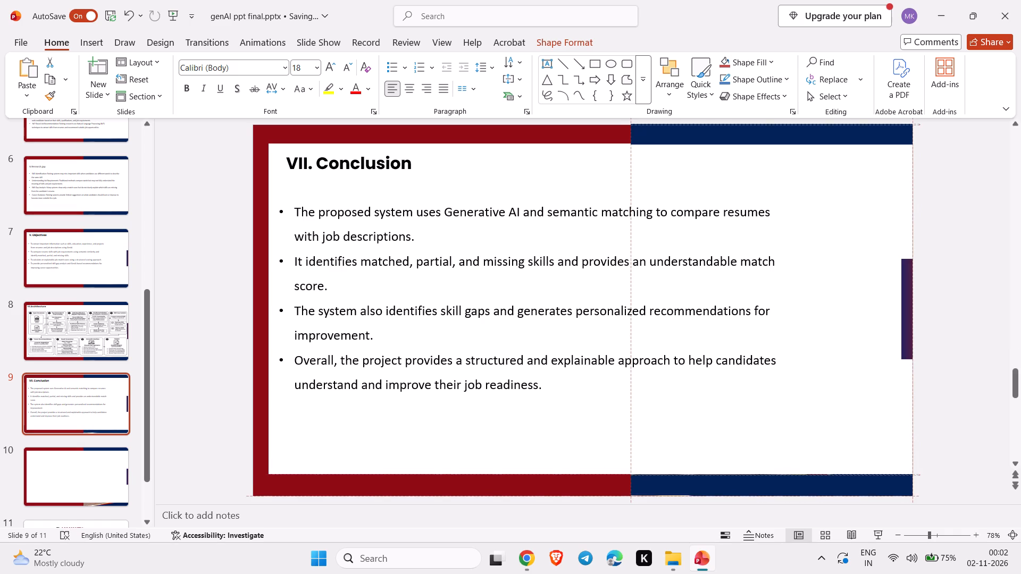
pyautogui.hotkey('ctrl', 'c')
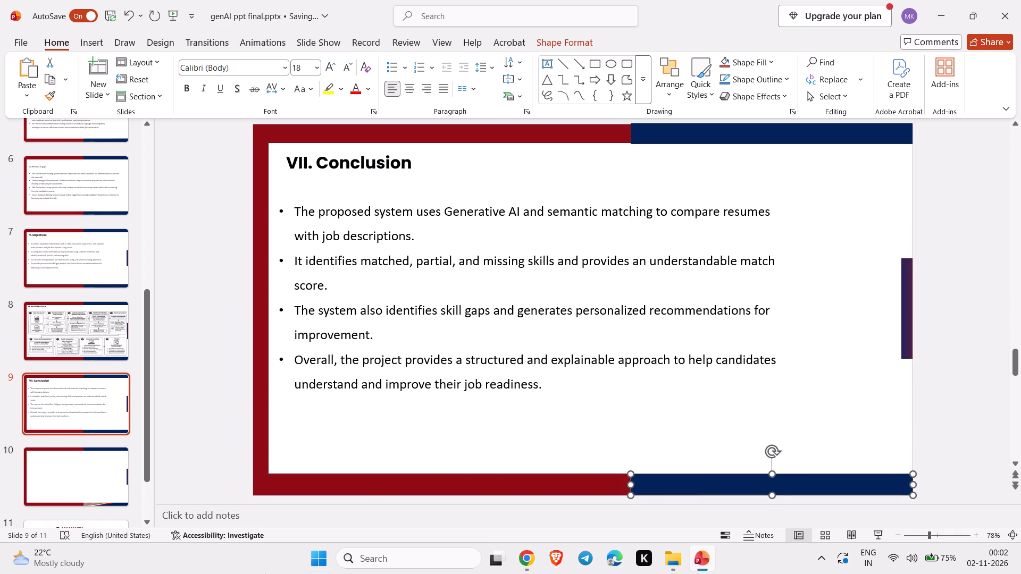
pyautogui.click(69, 479)
pyautogui.hotkey('ctrl', 'v')
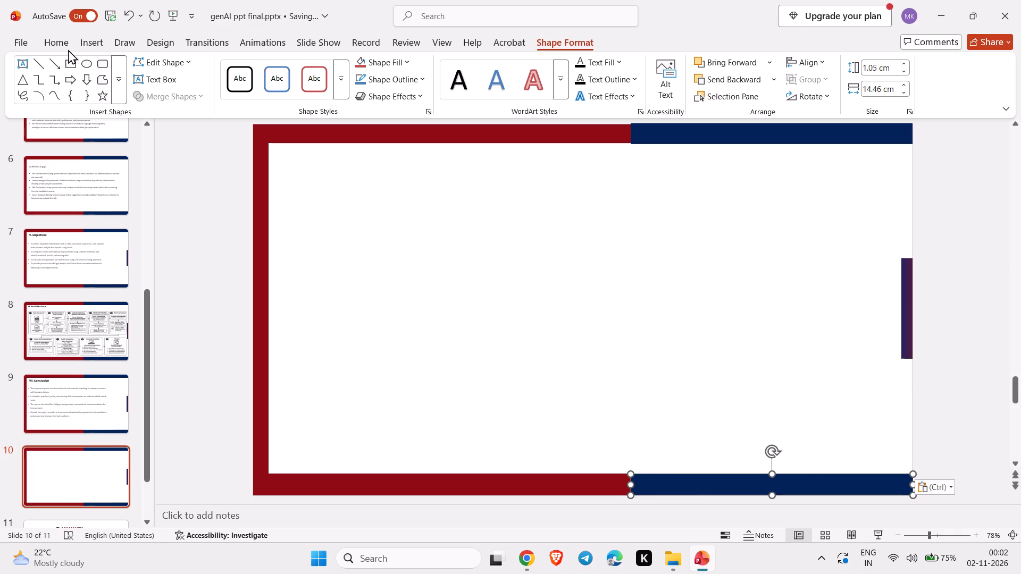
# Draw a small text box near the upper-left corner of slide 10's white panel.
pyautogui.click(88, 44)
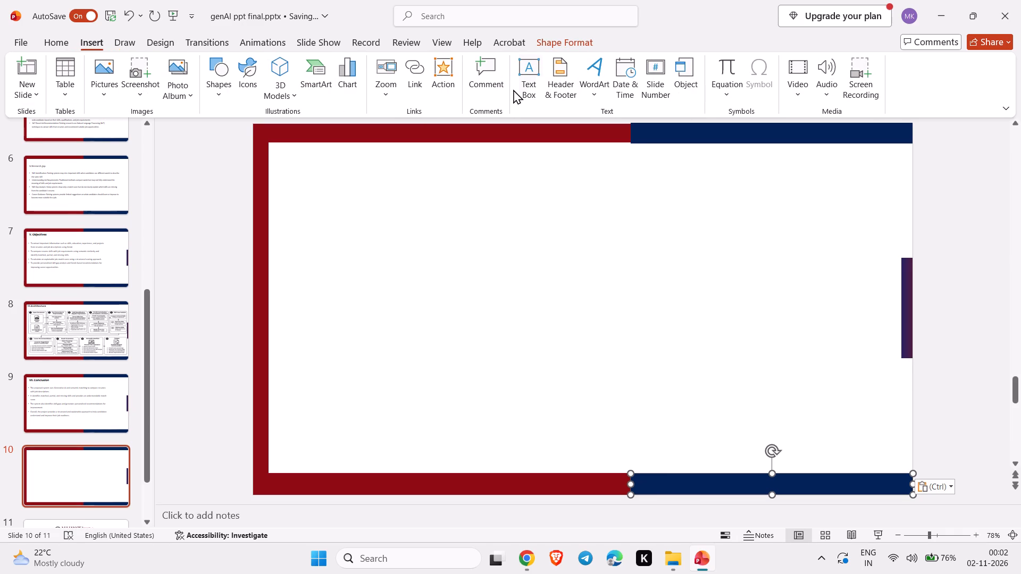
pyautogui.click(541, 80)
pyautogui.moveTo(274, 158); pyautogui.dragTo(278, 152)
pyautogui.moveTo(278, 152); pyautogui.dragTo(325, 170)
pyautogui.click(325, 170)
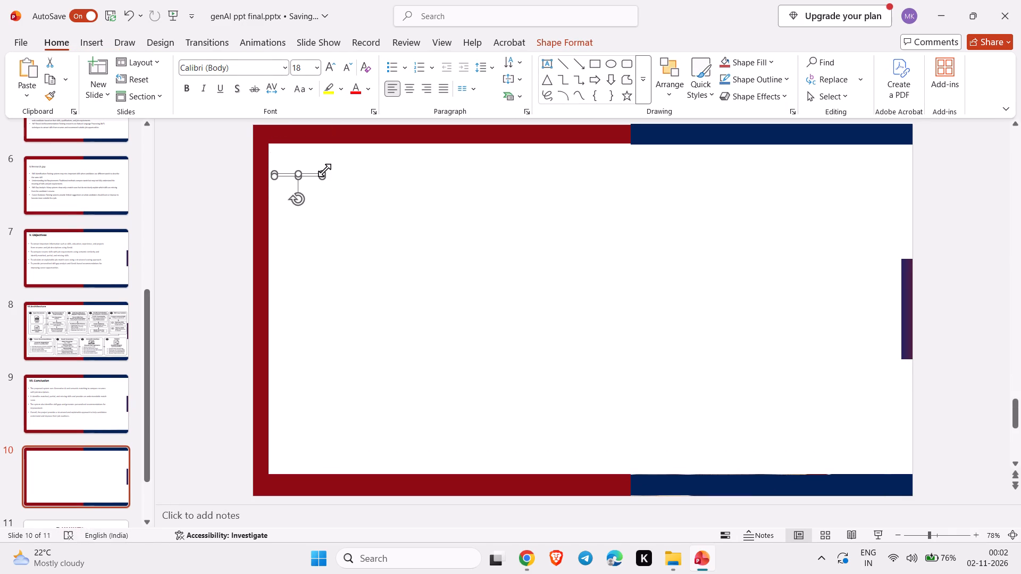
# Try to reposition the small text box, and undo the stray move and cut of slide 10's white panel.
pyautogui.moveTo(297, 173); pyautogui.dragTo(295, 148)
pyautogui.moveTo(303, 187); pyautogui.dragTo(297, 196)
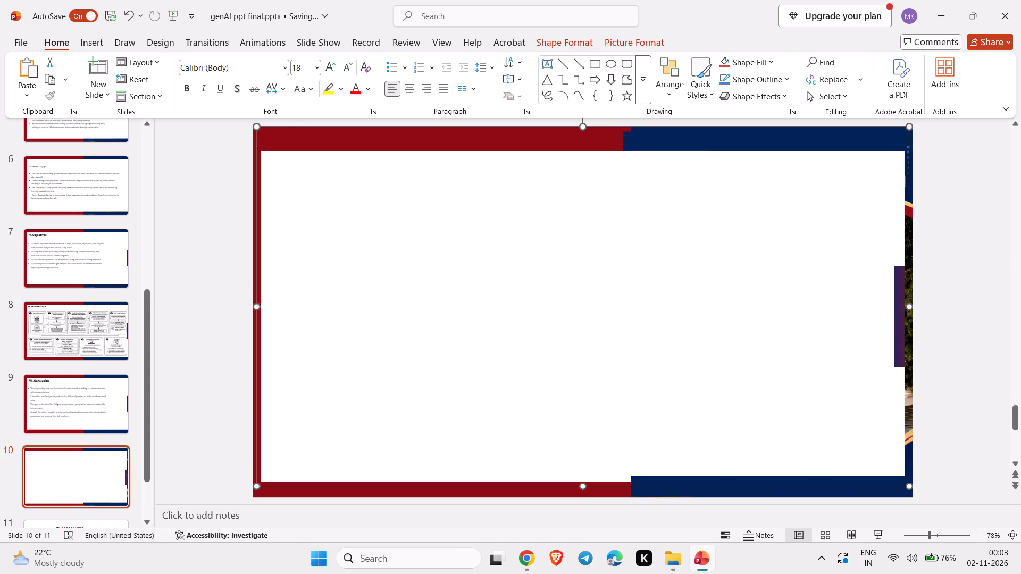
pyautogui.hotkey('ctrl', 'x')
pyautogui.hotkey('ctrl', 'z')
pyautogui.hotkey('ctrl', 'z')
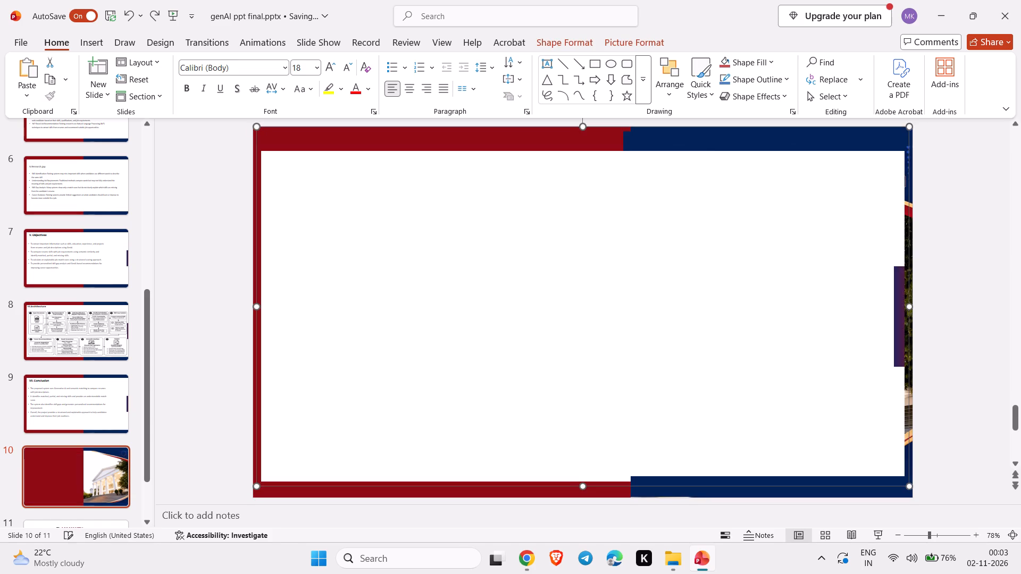
# Delete the copied blue bar from slide 10's top edge.
pyautogui.click(282, 239)
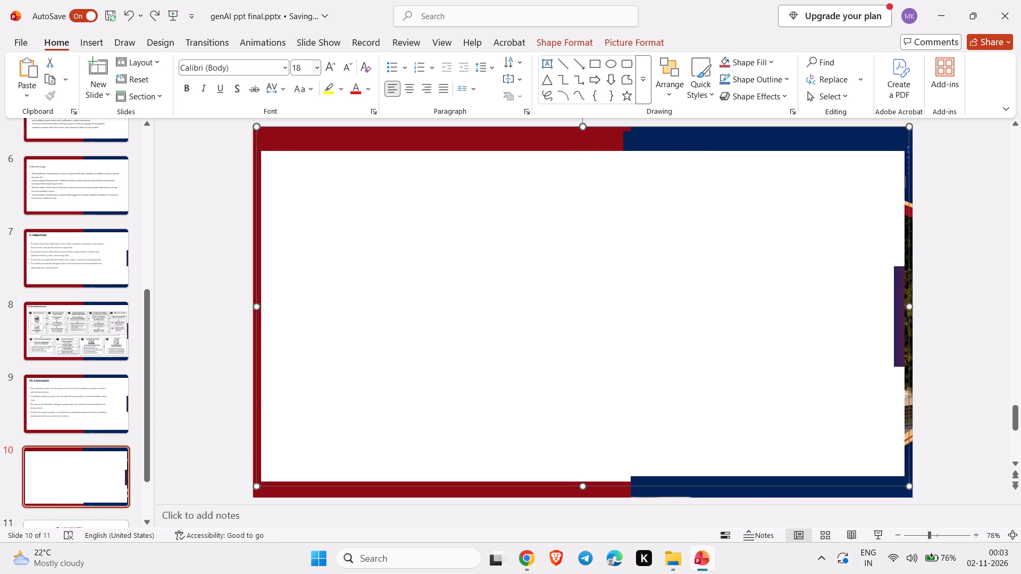
pyautogui.click(168, 240)
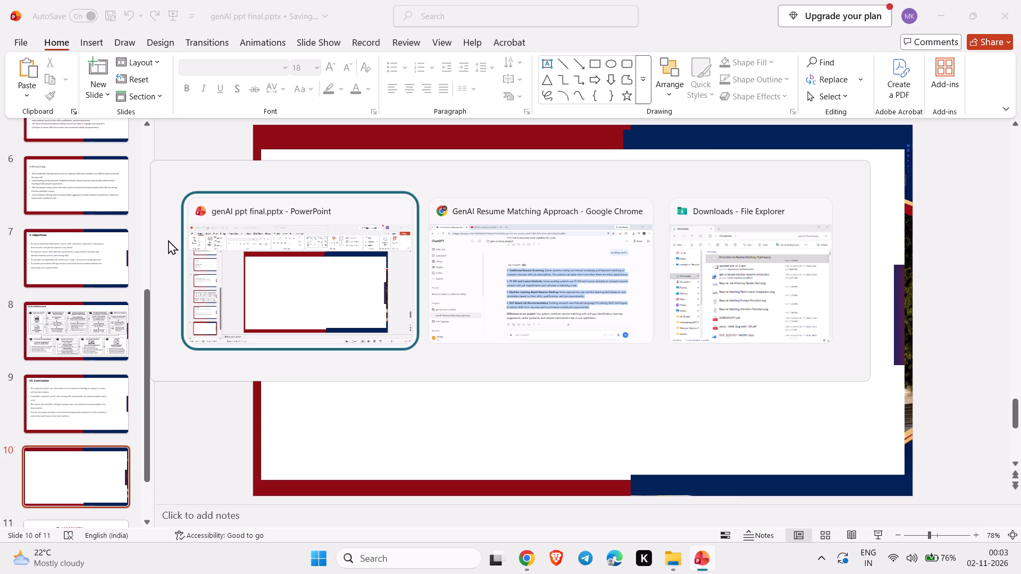
pyautogui.click(737, 133)
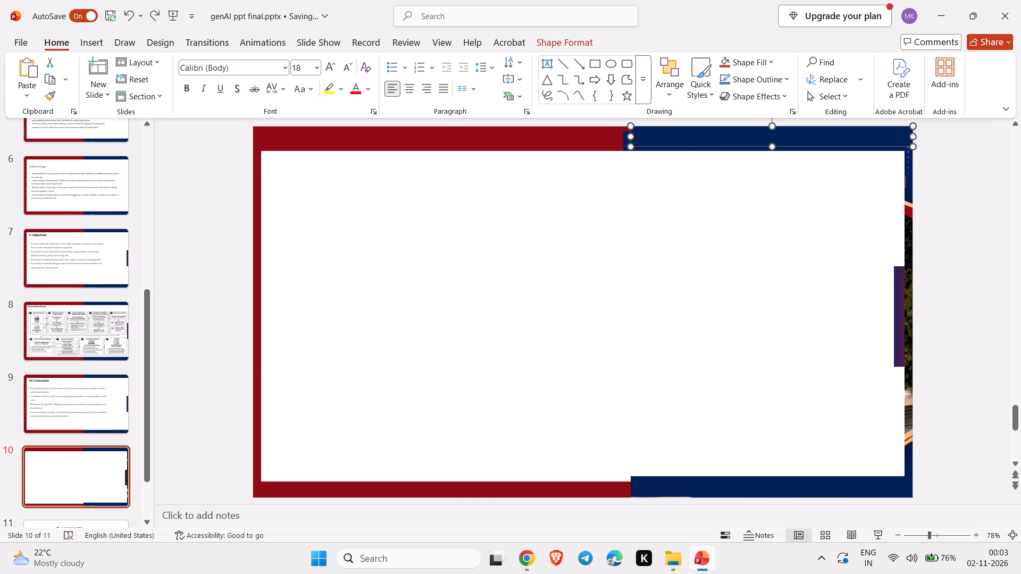
pyautogui.press('Delete')
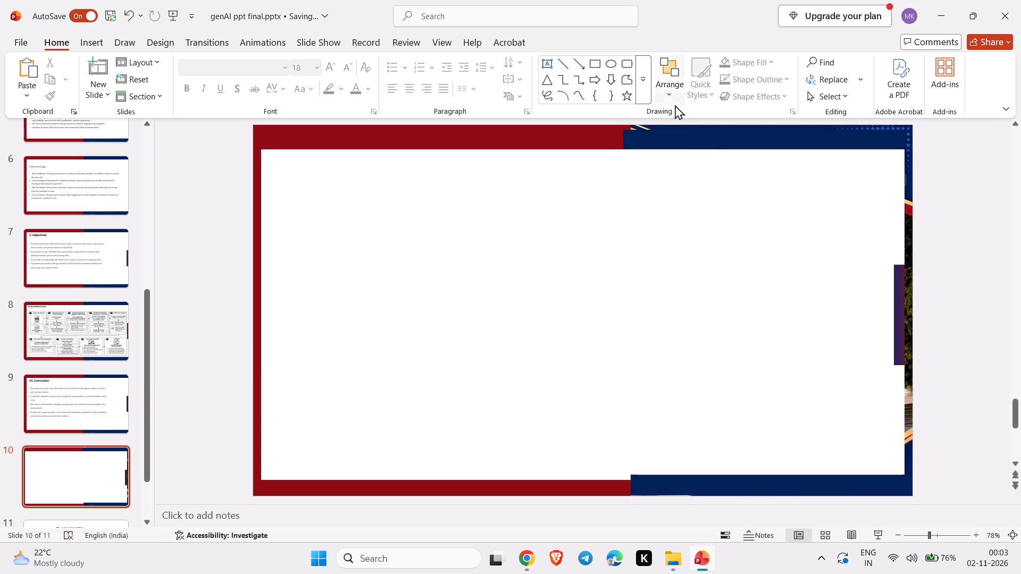
# Shift slide 10's white panel slightly up and to the right so it meets the slide's top and right edges.
pyautogui.click(671, 132)
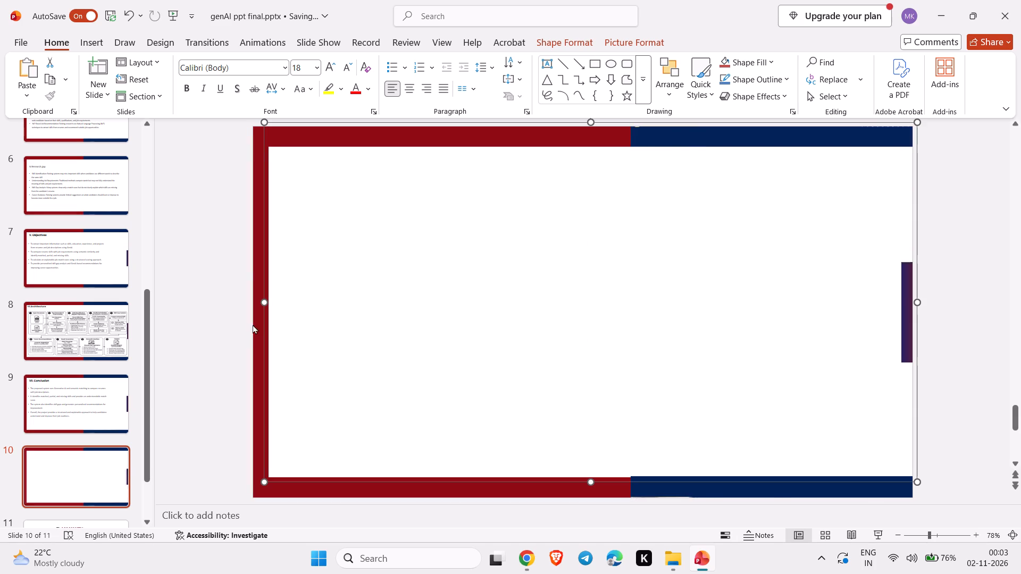
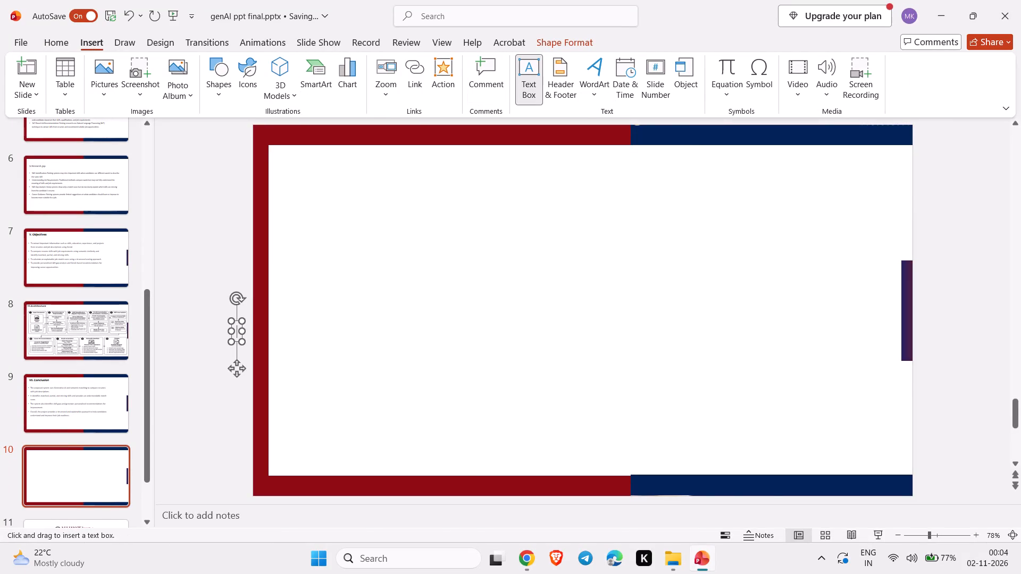
# Add a text box reading "output" in the upper-left corner of slide 10's white panel.
pyautogui.moveTo(274, 150); pyautogui.dragTo(555, 199)
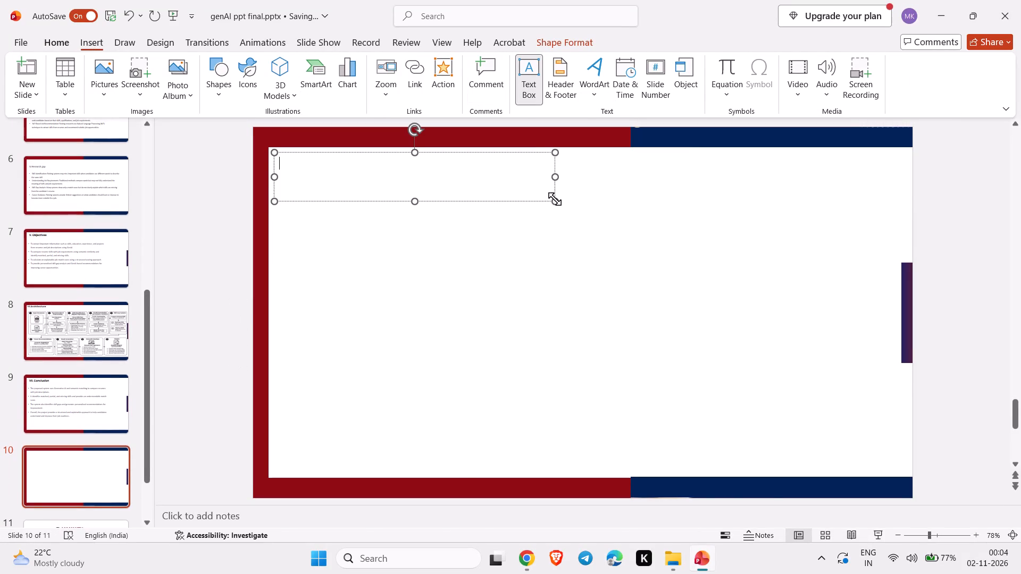
pyautogui.click(395, 175)
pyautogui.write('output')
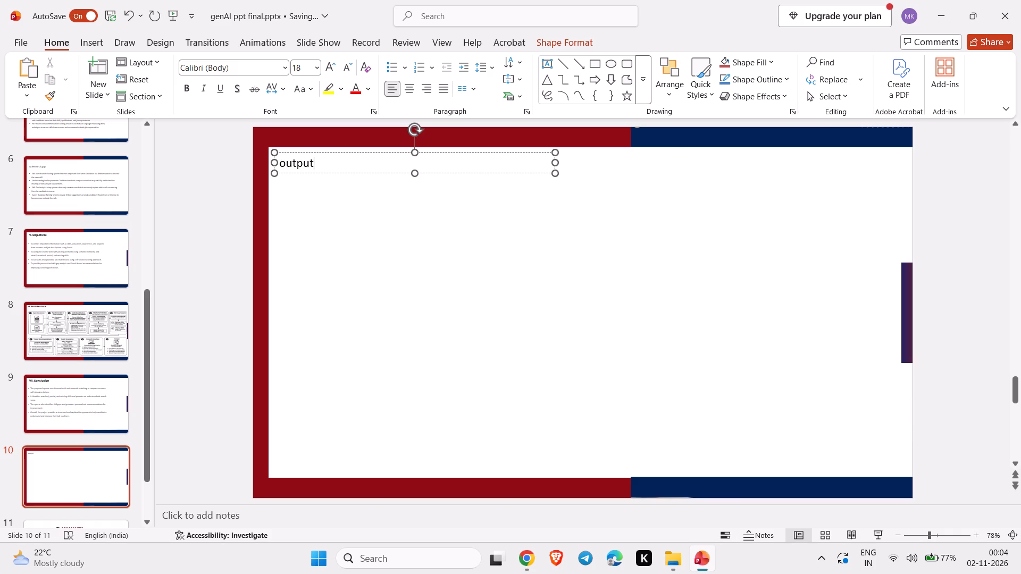
# Select all the text in slide 10's "output" text box.
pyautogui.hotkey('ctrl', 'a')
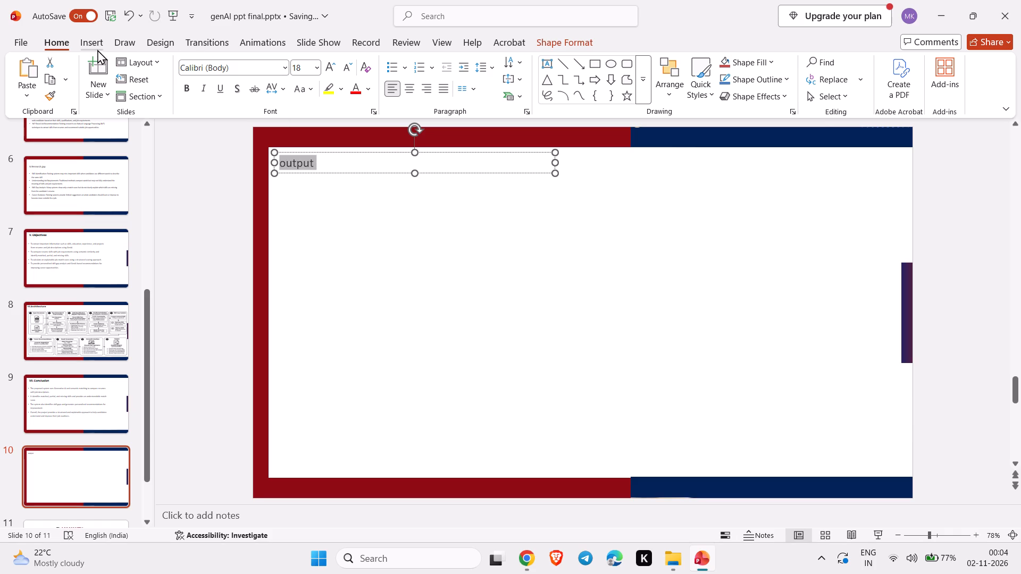
# Make the "output" heading on slide 10 bold and enlarge it to 24 pt.
pyautogui.click(191, 90)
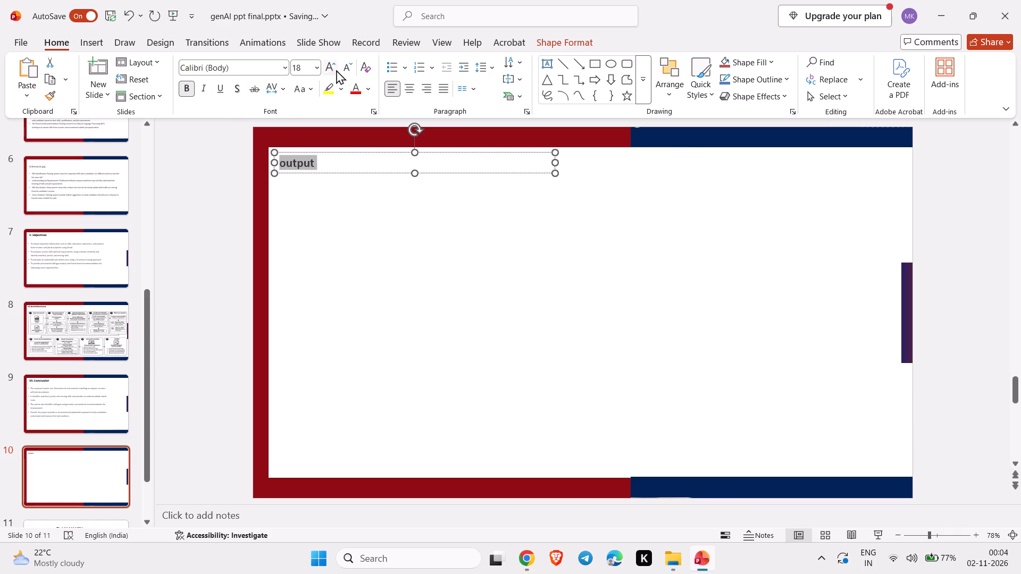
pyautogui.doubleClick(329, 73)
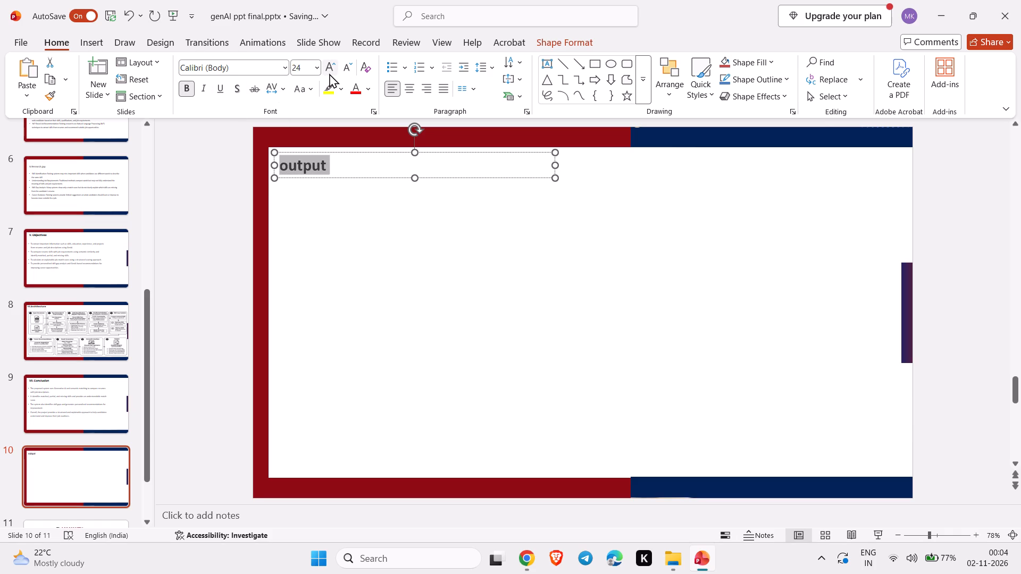
pyautogui.click(275, 170)
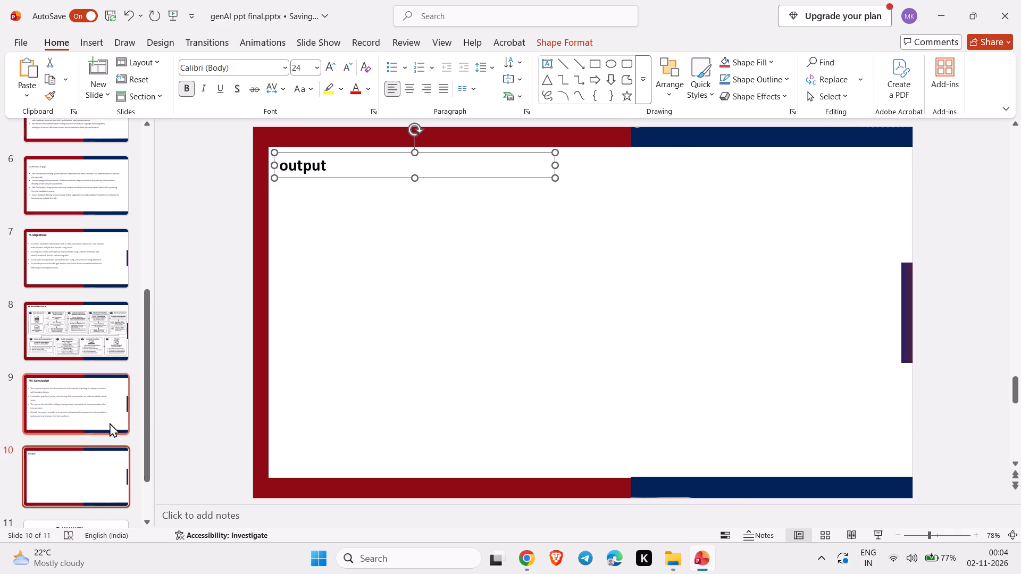
# Move the output slide ahead of the Conclusion slide, directly after the Architecture slide.
pyautogui.moveTo(83, 455); pyautogui.dragTo(88, 367)
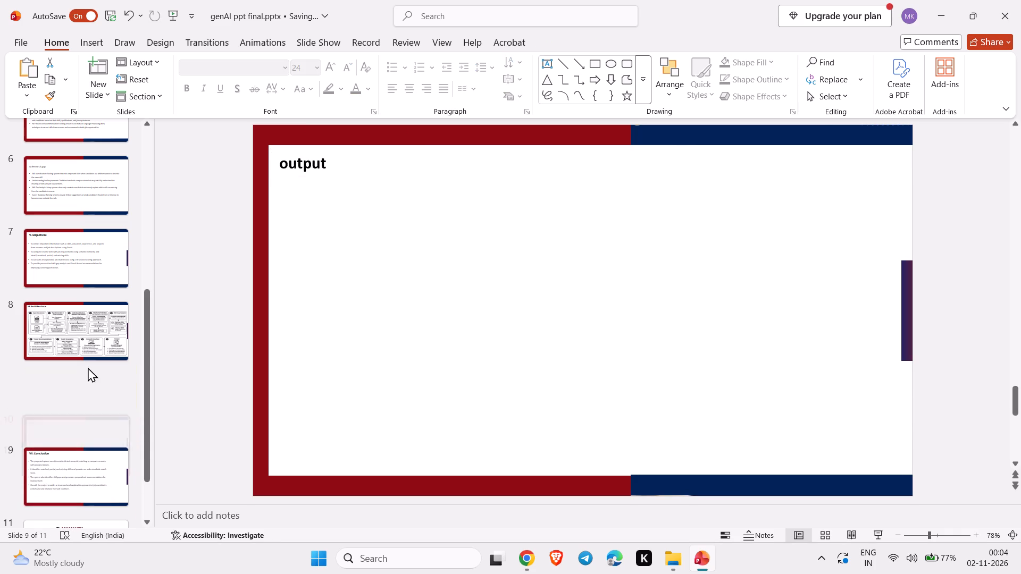
# Check the Architecture slide's numbering and change the heading on slide 9 to "VII. Output".
pyautogui.click(44, 305)
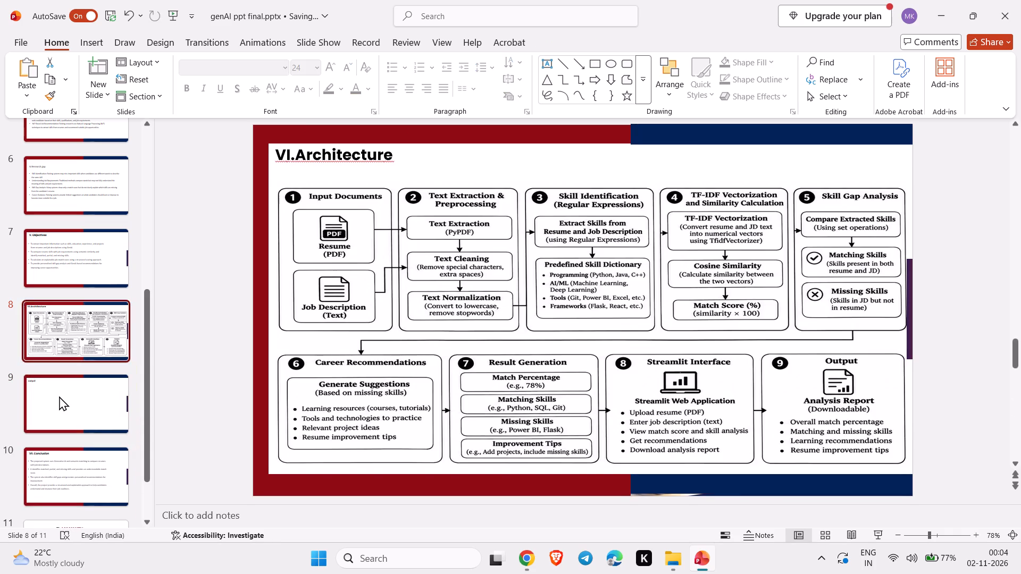
pyautogui.click(59, 396)
pyautogui.click(114, 302)
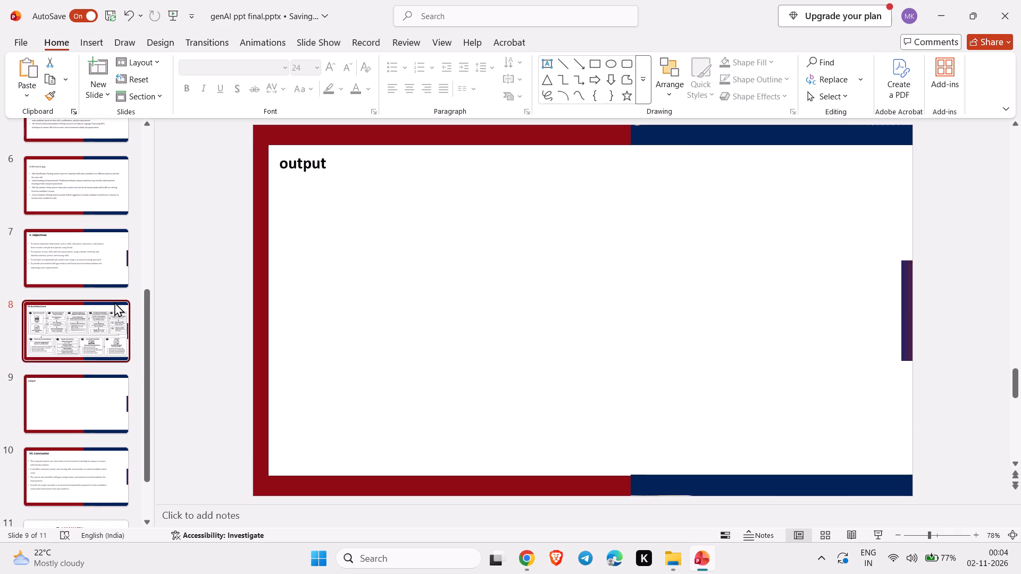
pyautogui.click(93, 394)
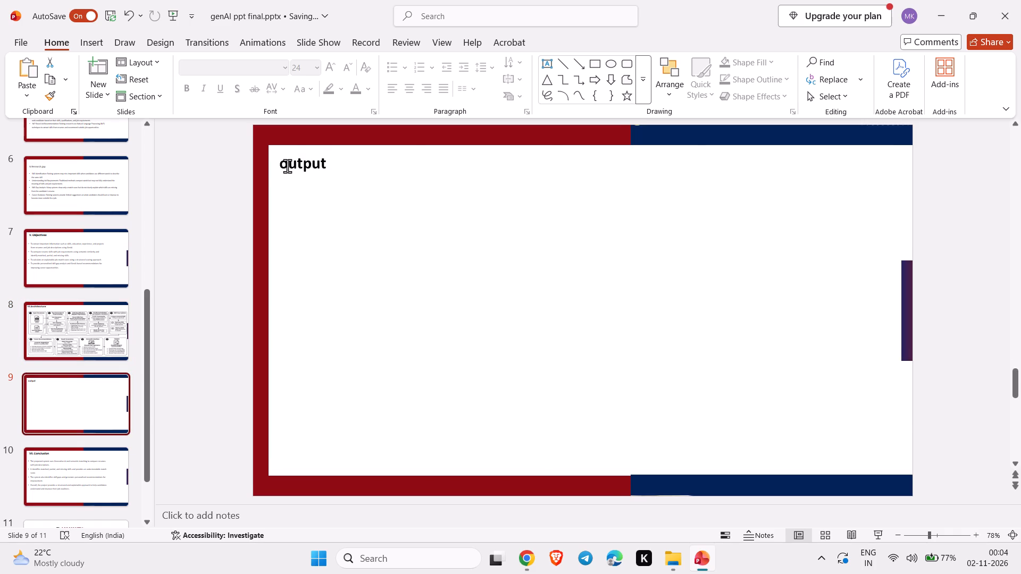
pyautogui.click(282, 166)
pyautogui.write('VII')
pyautogui.press('.')
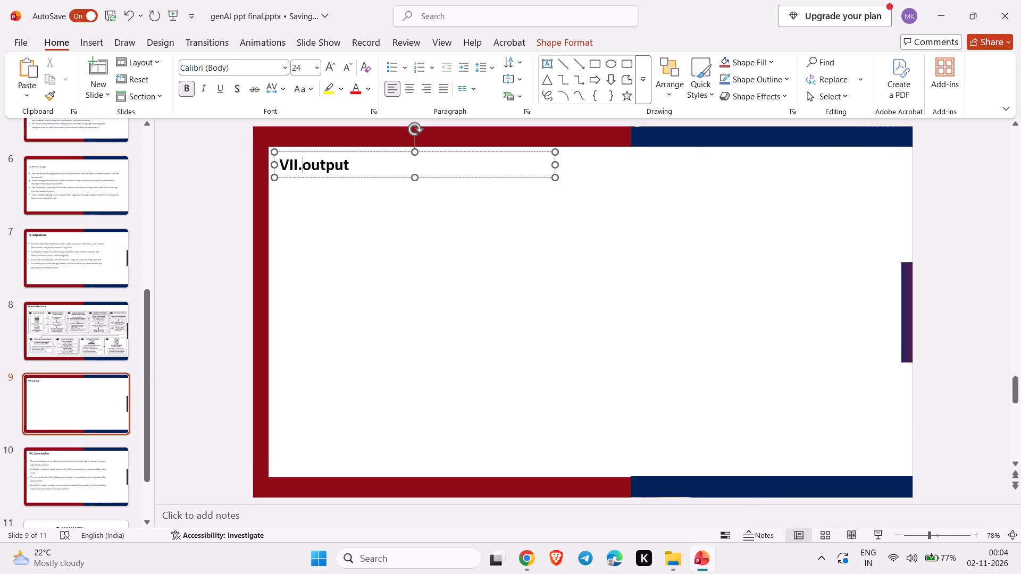
pyautogui.press('Right')
pyautogui.press('BackSpace')
pyautogui.hotkey('shift', 'o')
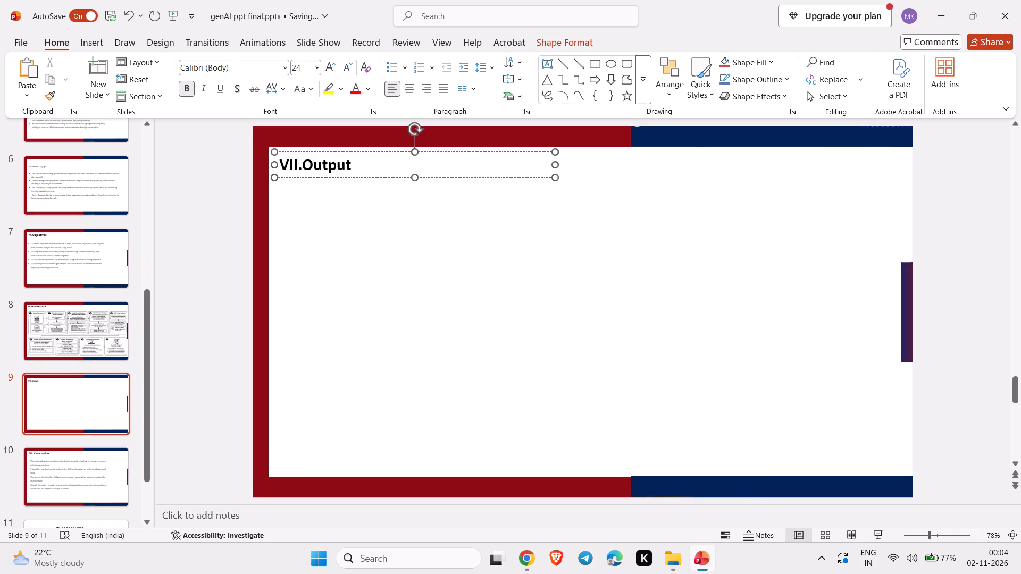
pyautogui.press('Left')
pyautogui.press('space')
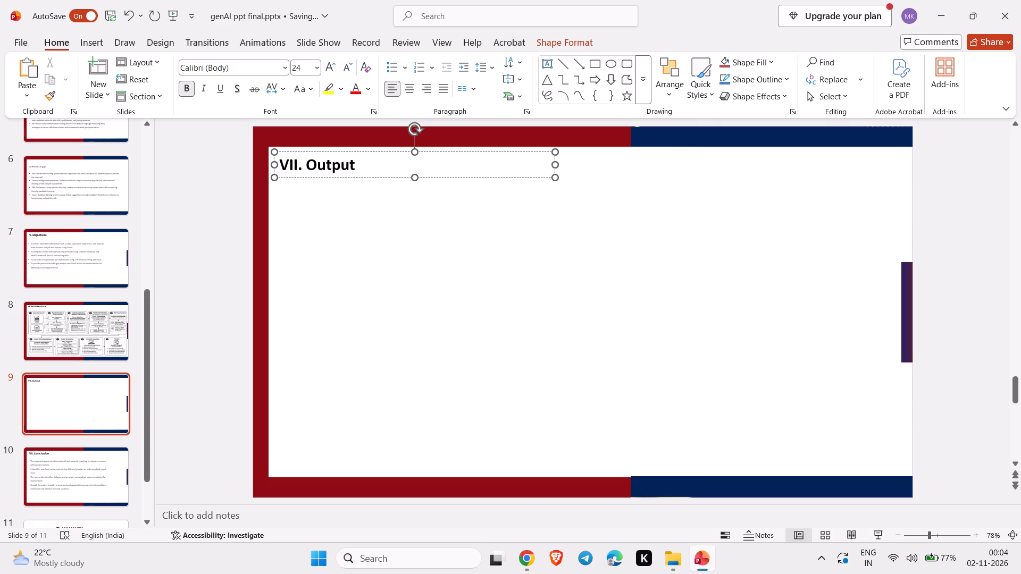
# Draw a wide text box in the blank area beneath the "VII. Output" heading on slide 9.
pyautogui.click(105, 38)
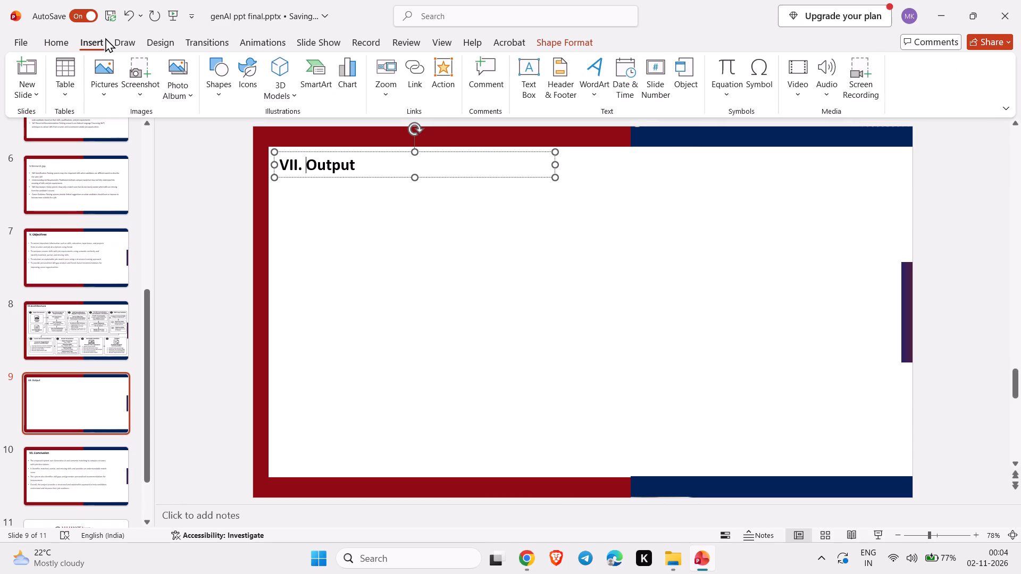
pyautogui.click(535, 96)
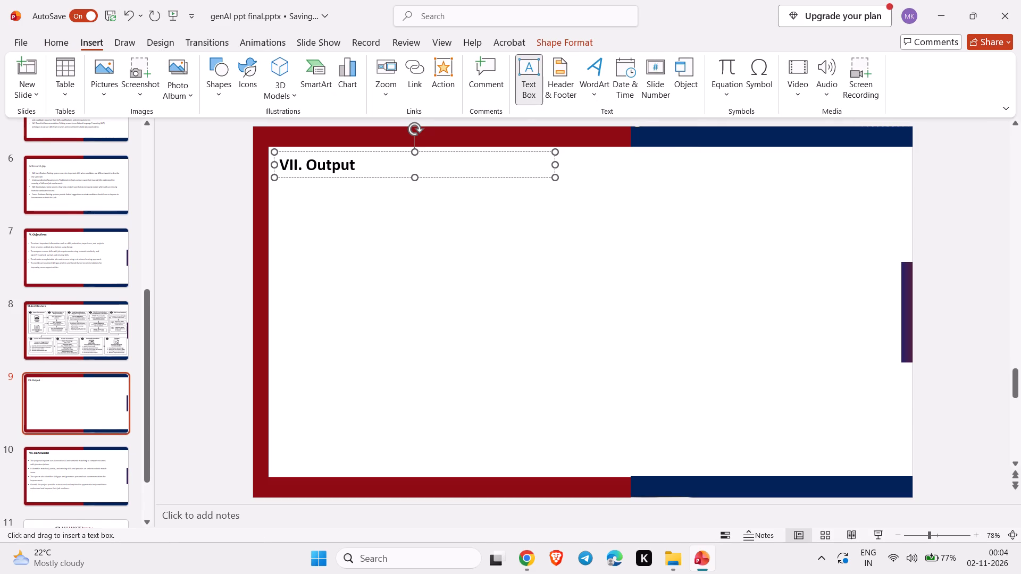
pyautogui.moveTo(277, 192); pyautogui.dragTo(751, 365)
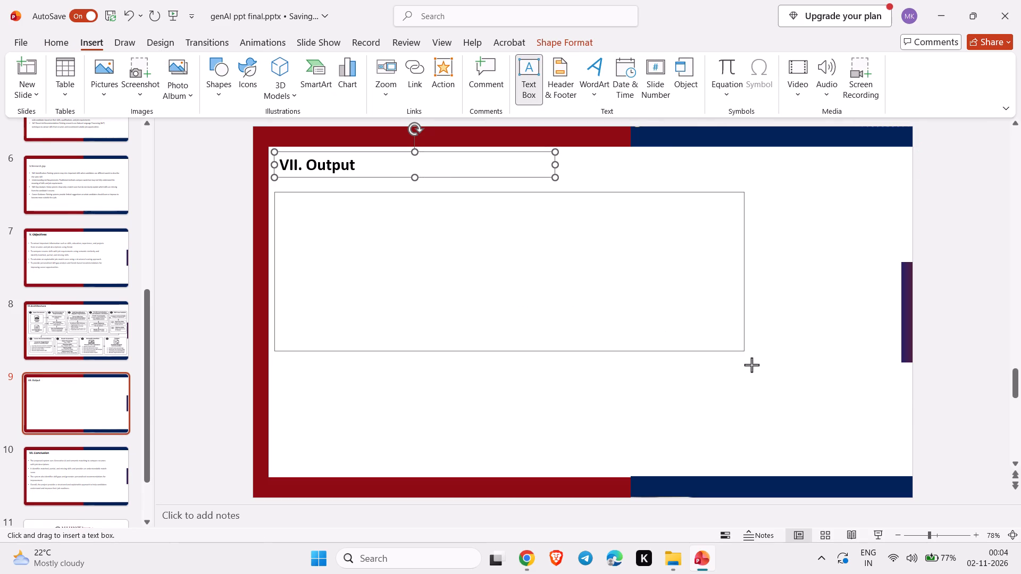
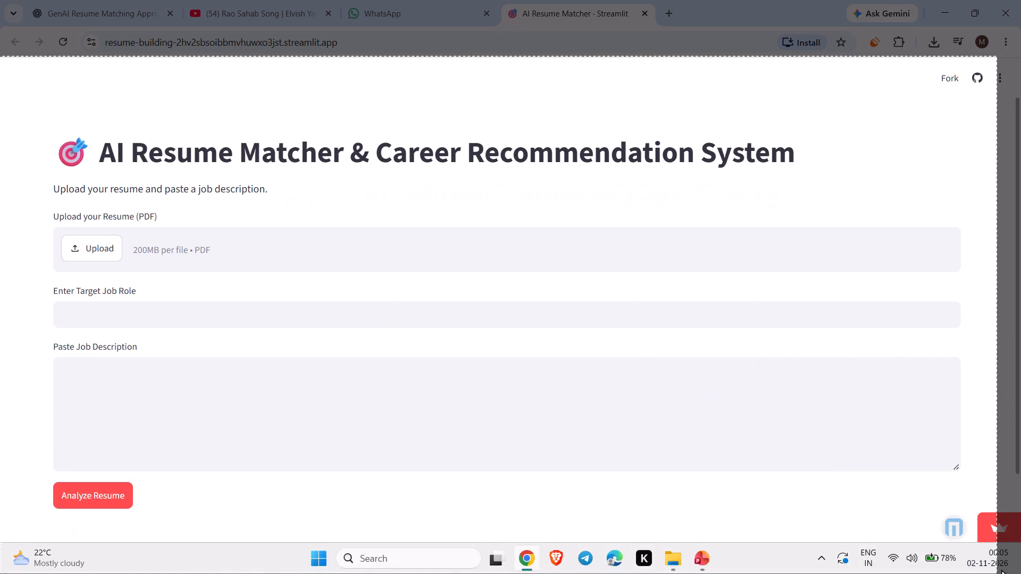
# Capture a screenshot of the AI Resume Matcher & Career Recommendation System web page.
pyautogui.moveTo(1001, 569); pyautogui.dragTo(1020, 539)
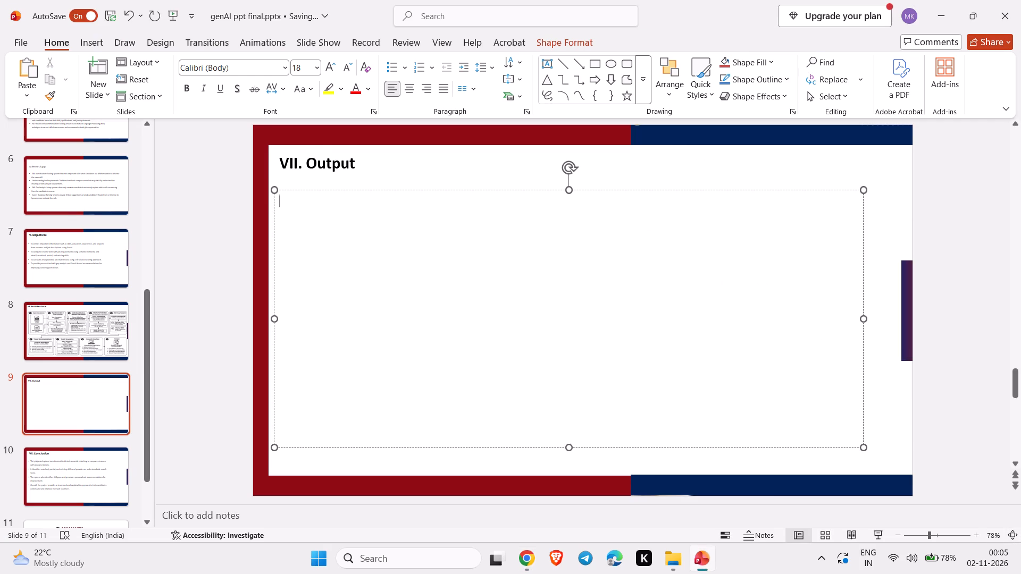
# Change the heading on slide 9 to "VII. User Interface", checking its number against the Architecture slide.
pyautogui.click(421, 176)
pyautogui.click(357, 164)
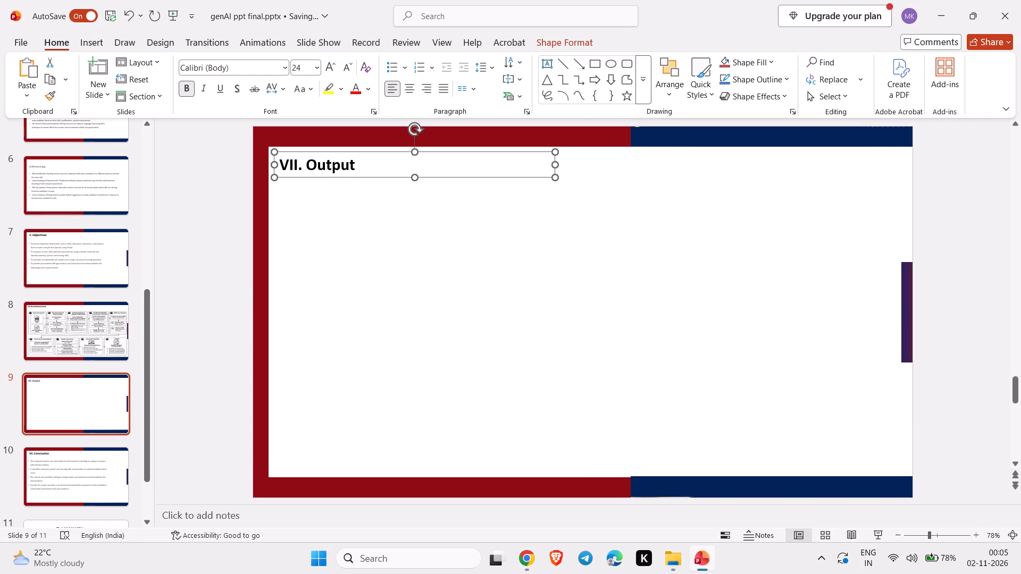
pyautogui.click(344, 164)
pyautogui.press('Right')
pyautogui.press('Right')
pyautogui.press('Delete')
pyautogui.press('BackSpace')
pyautogui.press('BackSpace')
pyautogui.press('BackSpace')
pyautogui.press('BackSpace')
pyautogui.press('BackSpace')
pyautogui.press('BackSpace')
pyautogui.press('BackSpace')
pyautogui.press('BackSpace')
pyautogui.press('BackSpace')
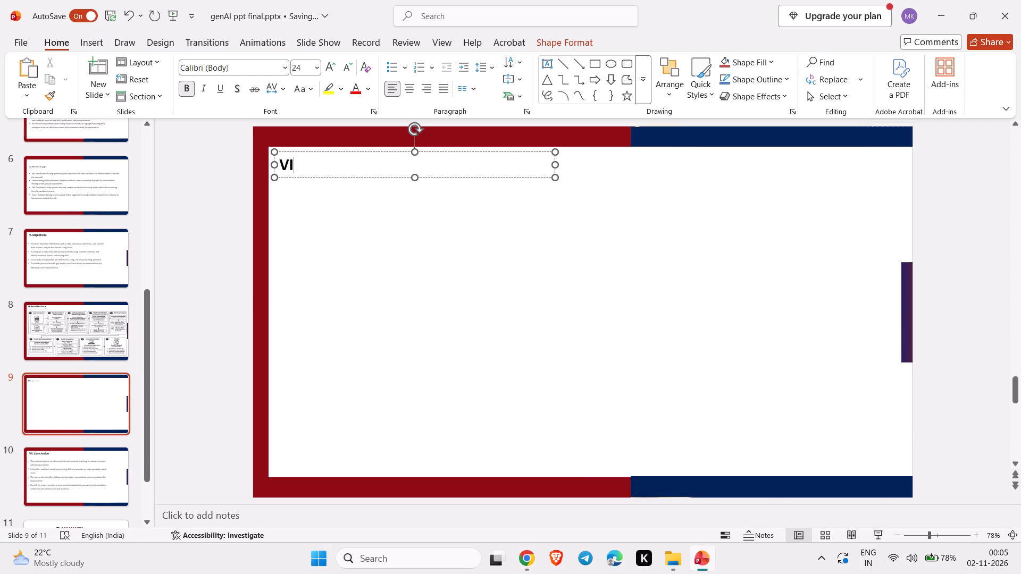
pyautogui.hotkey('shift', 'i')
pyautogui.click(87, 323)
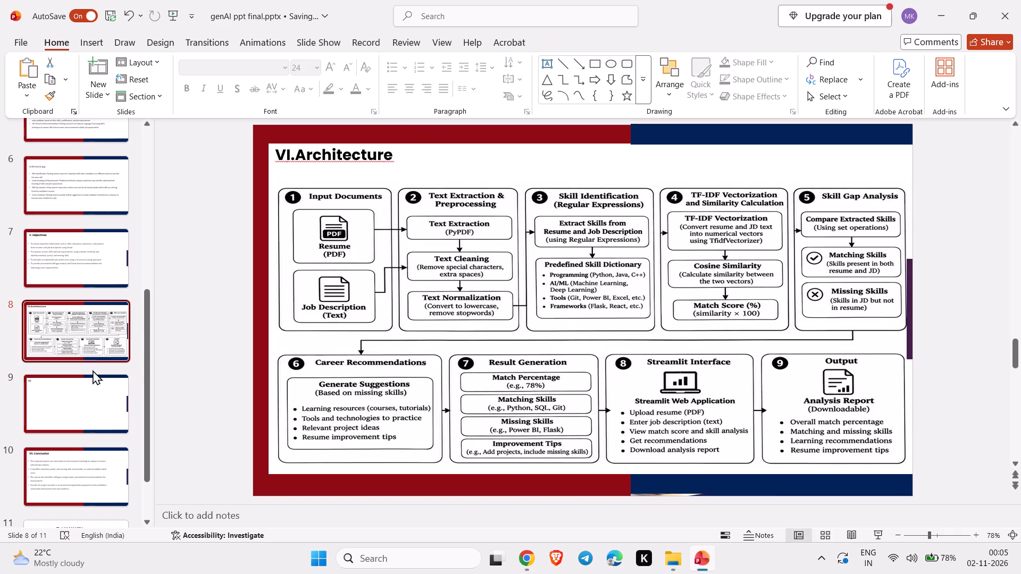
pyautogui.click(95, 395)
pyautogui.click(331, 156)
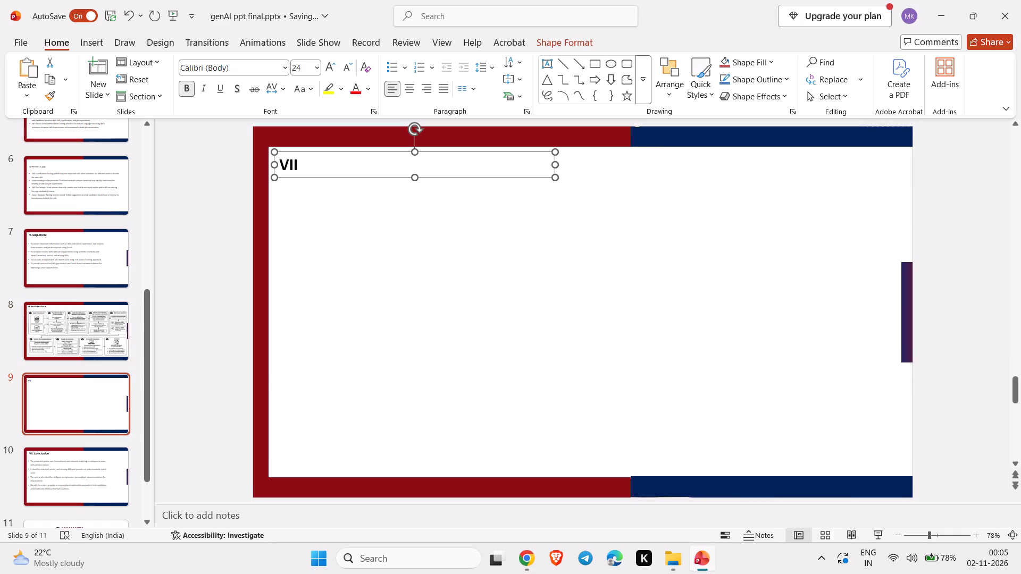
pyautogui.click(318, 169)
pyautogui.click(297, 155)
pyautogui.write('.')
pyautogui.press('space')
pyautogui.write('User Interface')
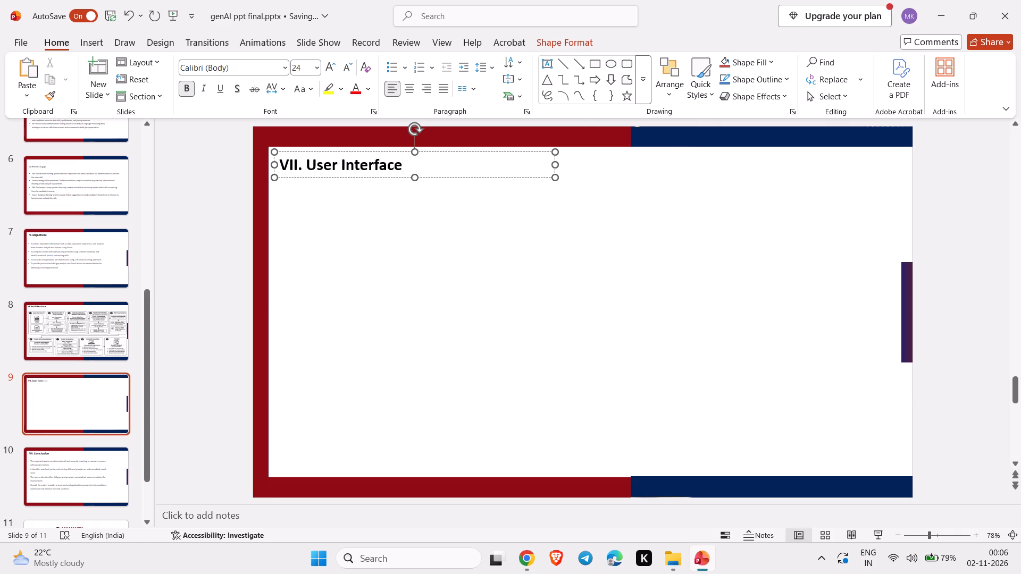
# Paste the captured web page screenshot onto slide 9 and resize it to about 14.55 cm high by 30.89 cm wide beneath the heading.
pyautogui.click(428, 318)
pyautogui.hotkey('ctrl', 'v')
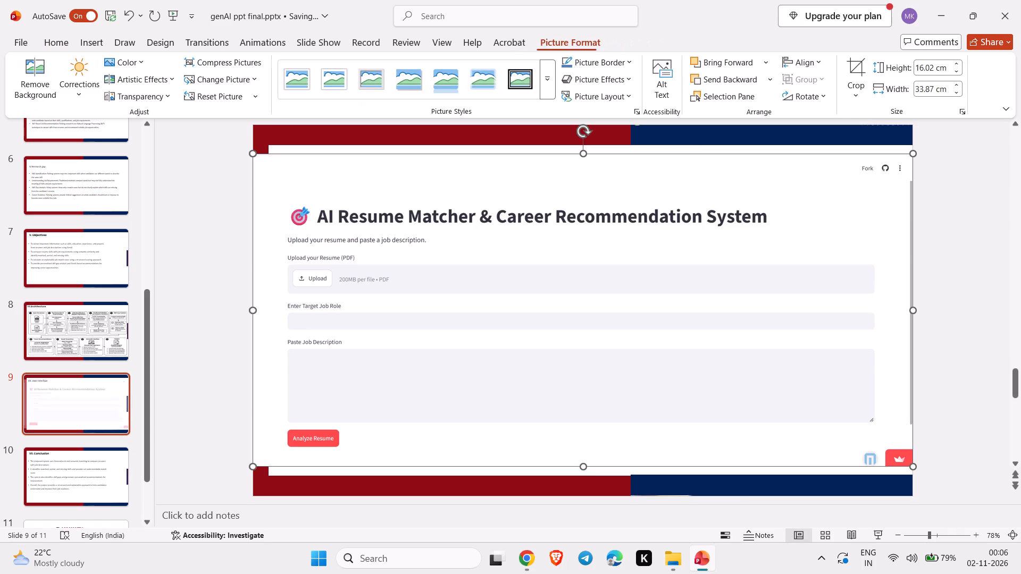
pyautogui.moveTo(252, 310); pyautogui.dragTo(344, 335)
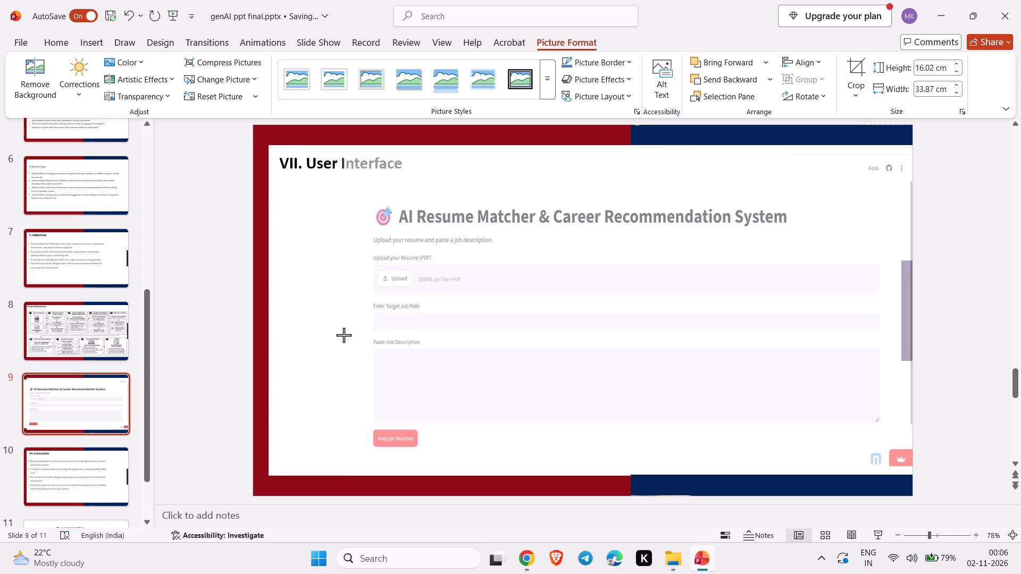
pyautogui.moveTo(344, 335); pyautogui.dragTo(278, 350)
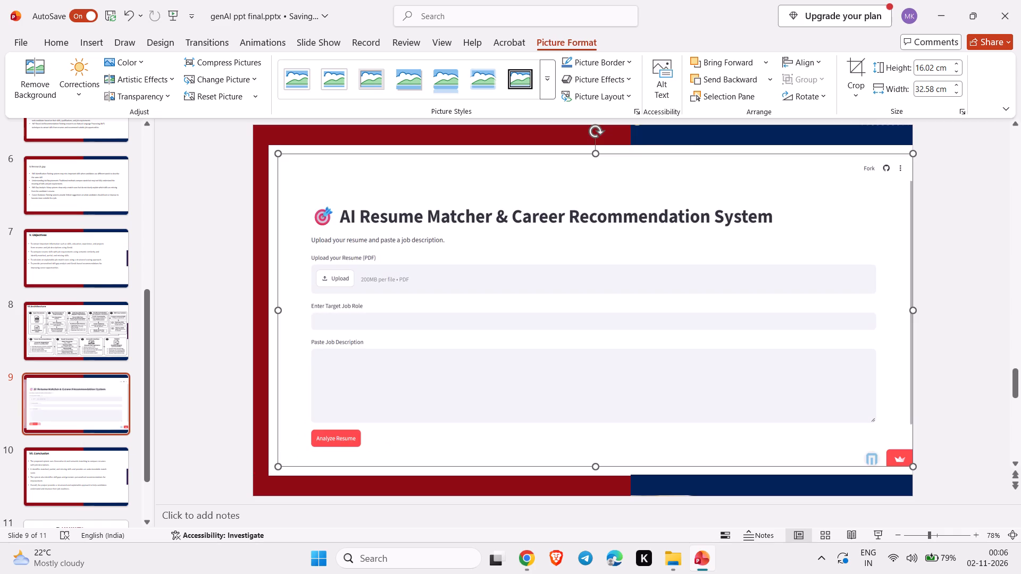
pyautogui.click(590, 154)
pyautogui.moveTo(595, 154); pyautogui.dragTo(594, 187)
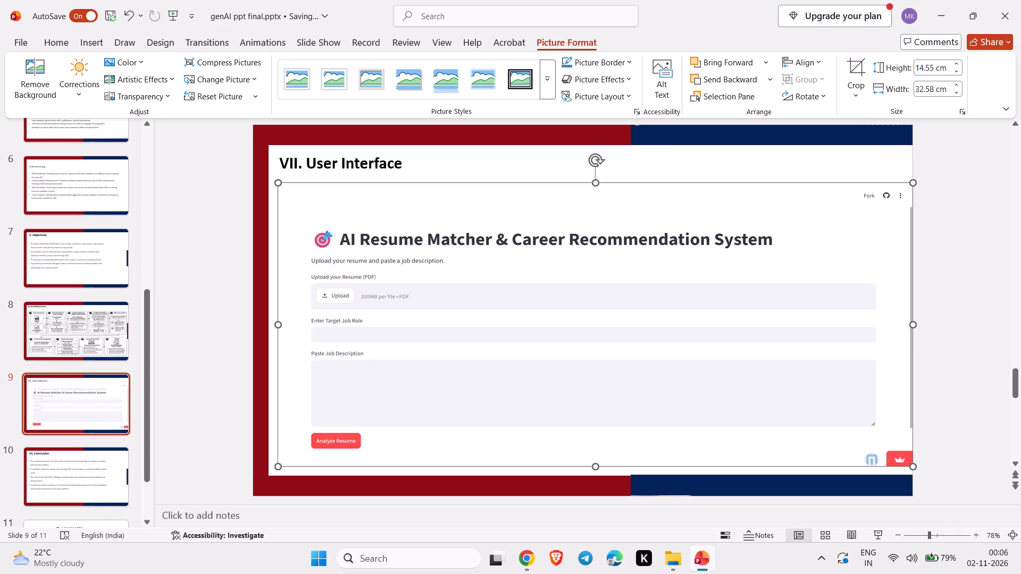
pyautogui.moveTo(916, 325); pyautogui.dragTo(882, 326)
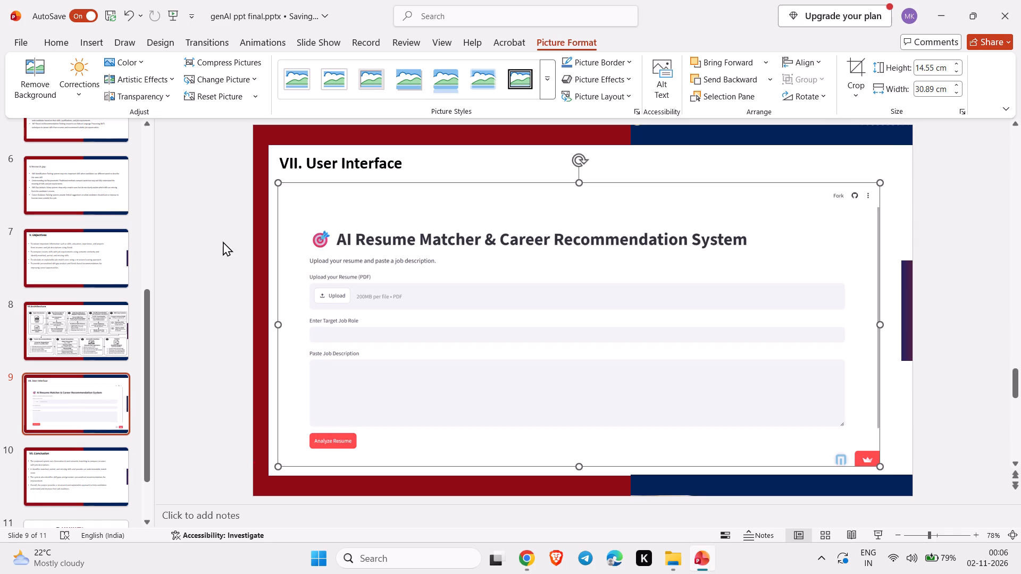
# On the Outline slide, insert "Existing work" as item III after Problem definition.
pyautogui.scroll(-3, 0, 310)
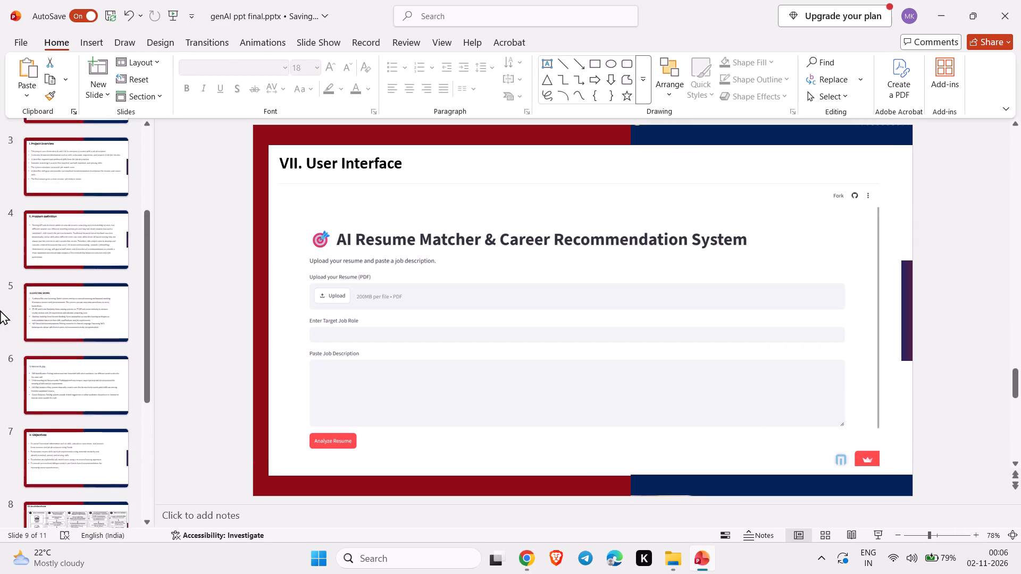
pyautogui.scroll(-3, 0, 310)
pyautogui.click(61, 208)
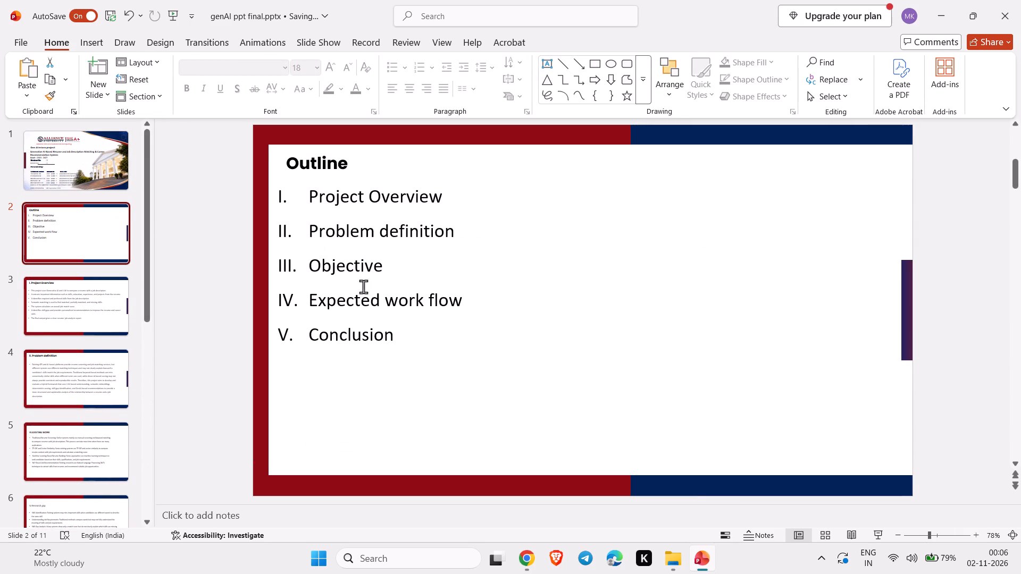
pyautogui.click(472, 232)
pyautogui.click(448, 230)
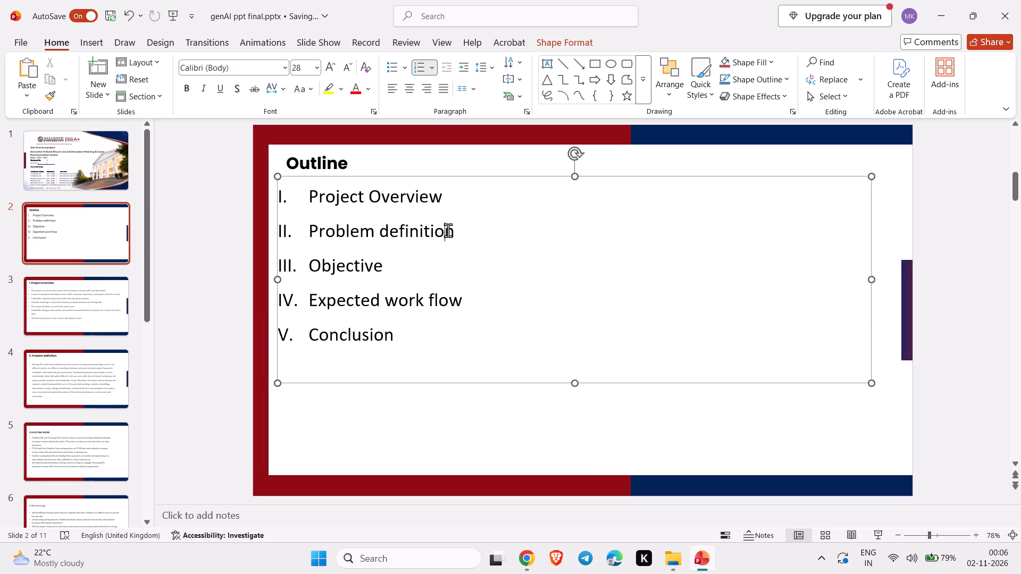
pyautogui.press('Right')
pyautogui.press('Return')
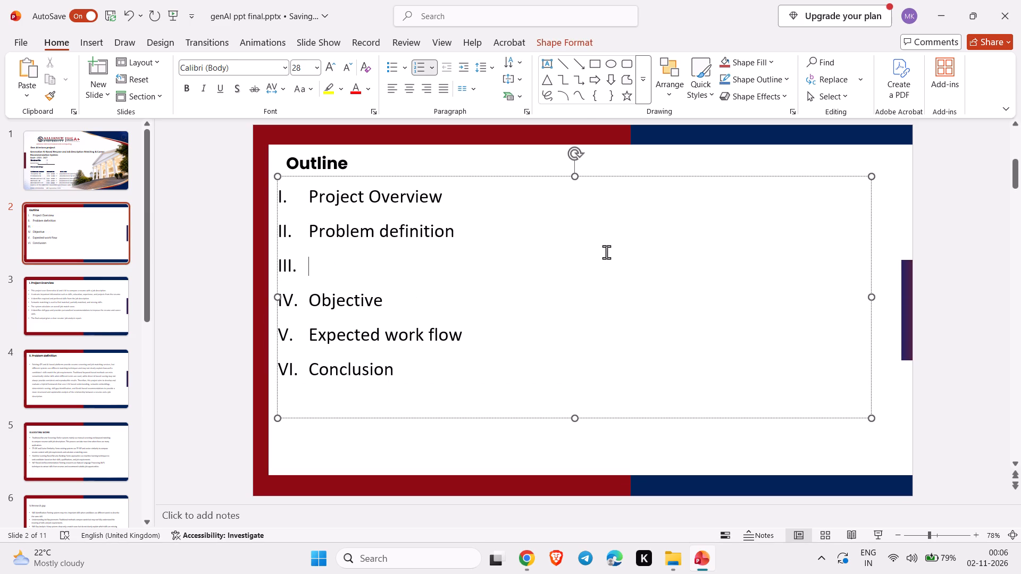
pyautogui.write('ec')
pyautogui.press('BackSpace')
pyautogui.write('xisting work')
pyautogui.press('space')
# Add "Research gap" to the Outline list as item IV, directly after Existing work.
pyautogui.press('Return')
pyautogui.write('re')
pyautogui.write('se')
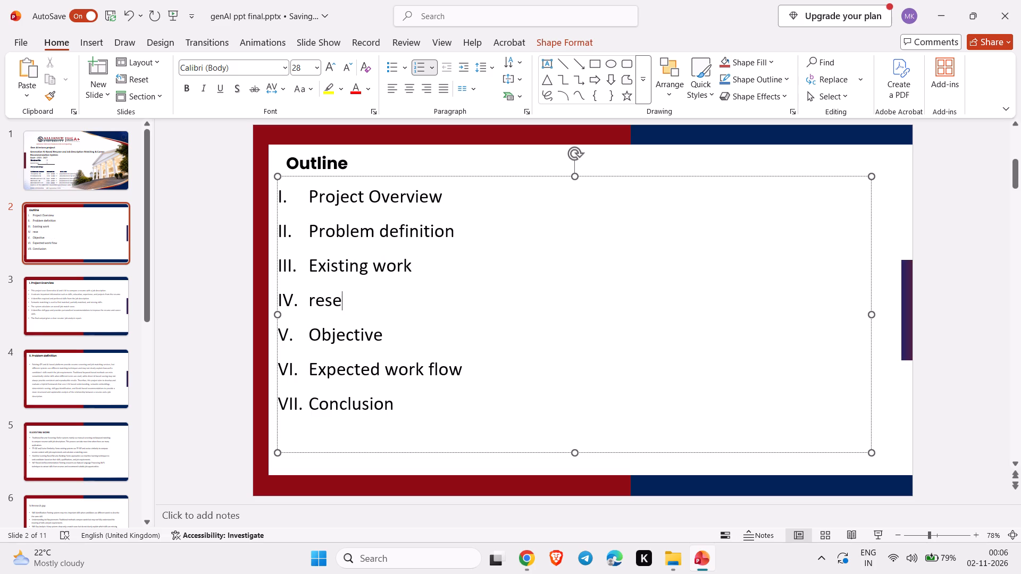
pyautogui.write('arch gap')
pyautogui.press('space')
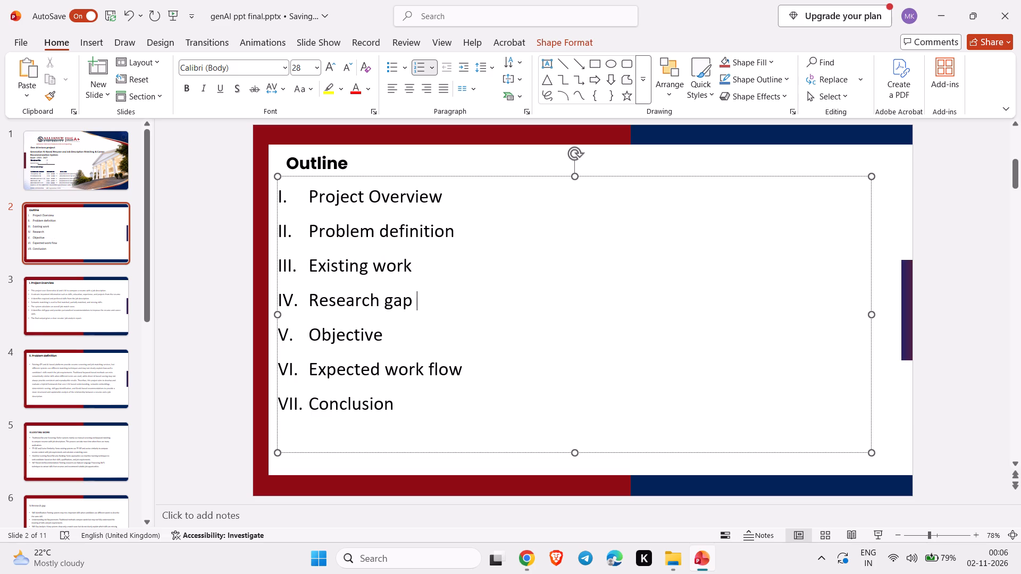
pyautogui.press('Return')
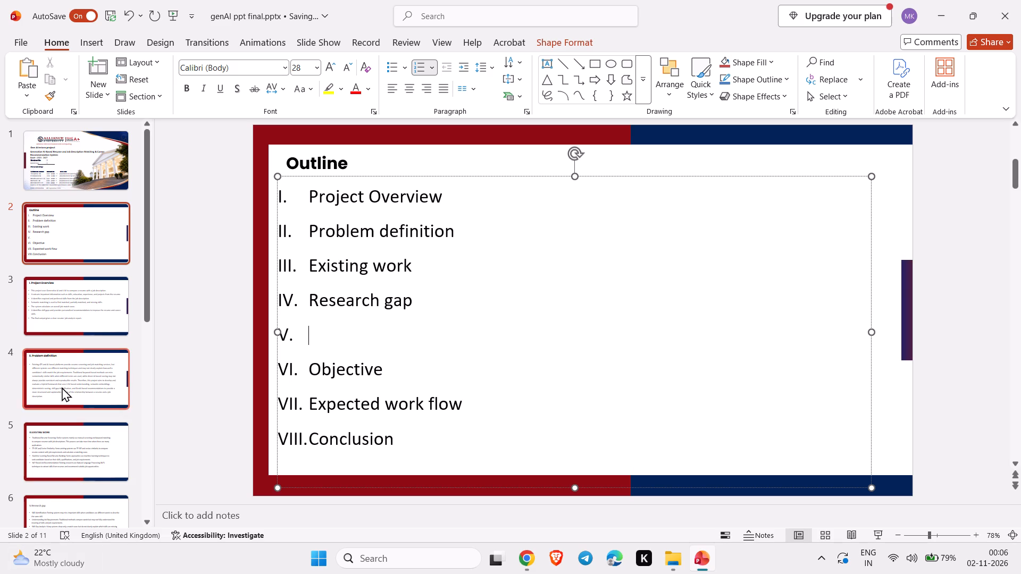
# Look through the section slides from Project Overview to Conclusion to compare their headings and order with the Outline list.
pyautogui.click(62, 387)
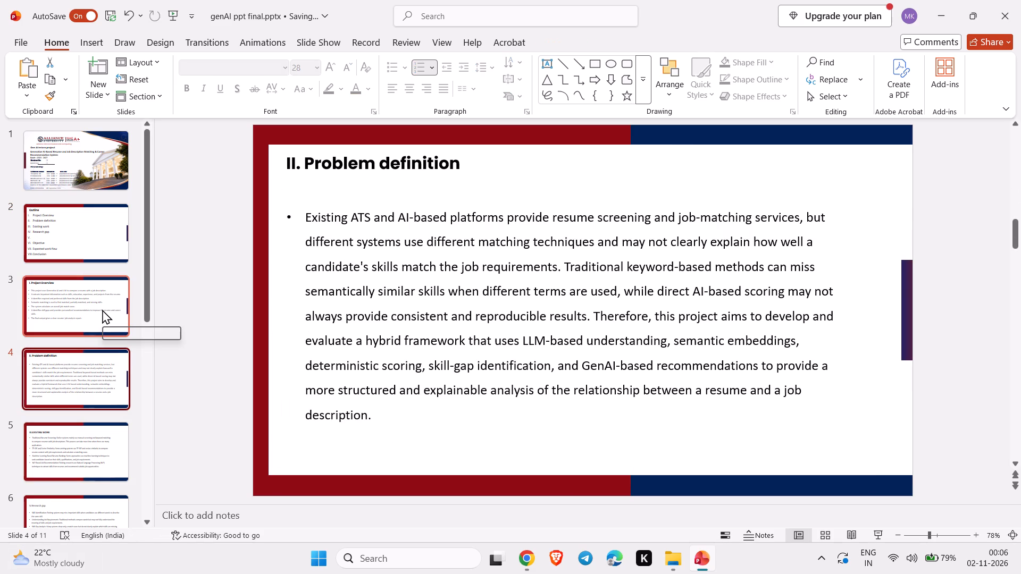
pyautogui.press('Down')
pyautogui.press('Down')
pyautogui.press('Down')
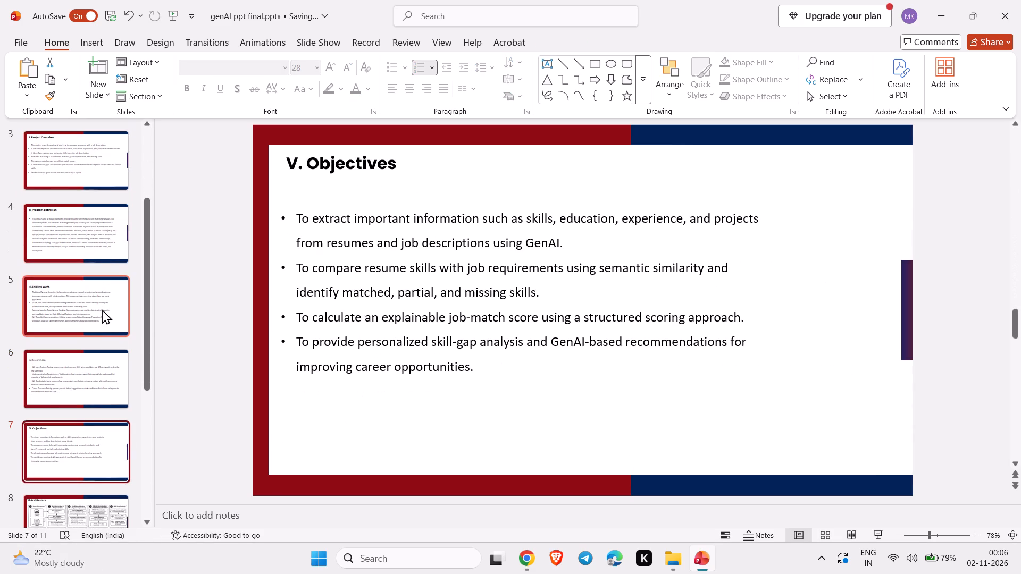
pyautogui.press('Down')
pyautogui.press('Up')
pyautogui.press('Up')
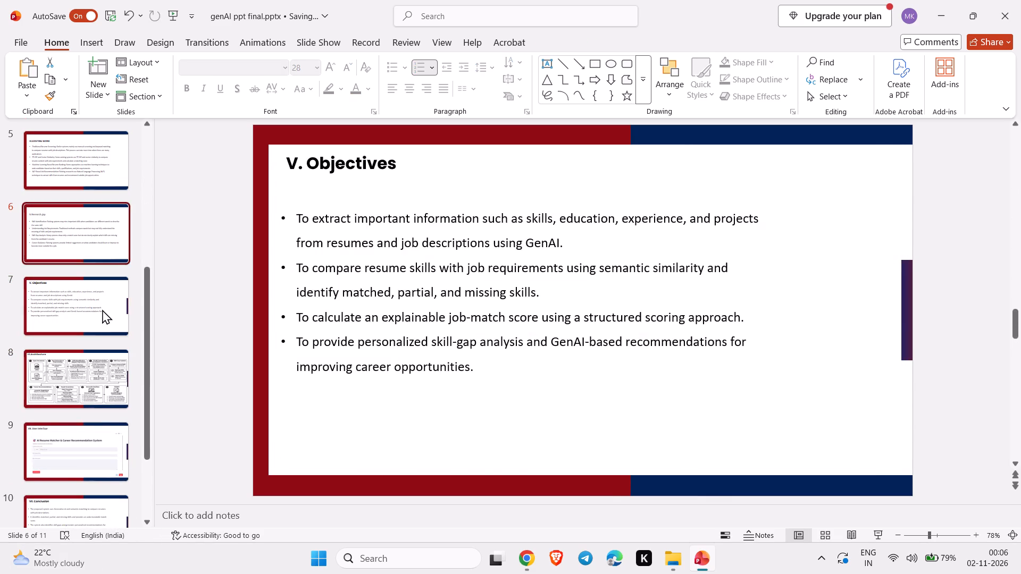
pyautogui.press('Up')
pyautogui.press('Up')
pyautogui.press('Up')
pyautogui.press('Up')
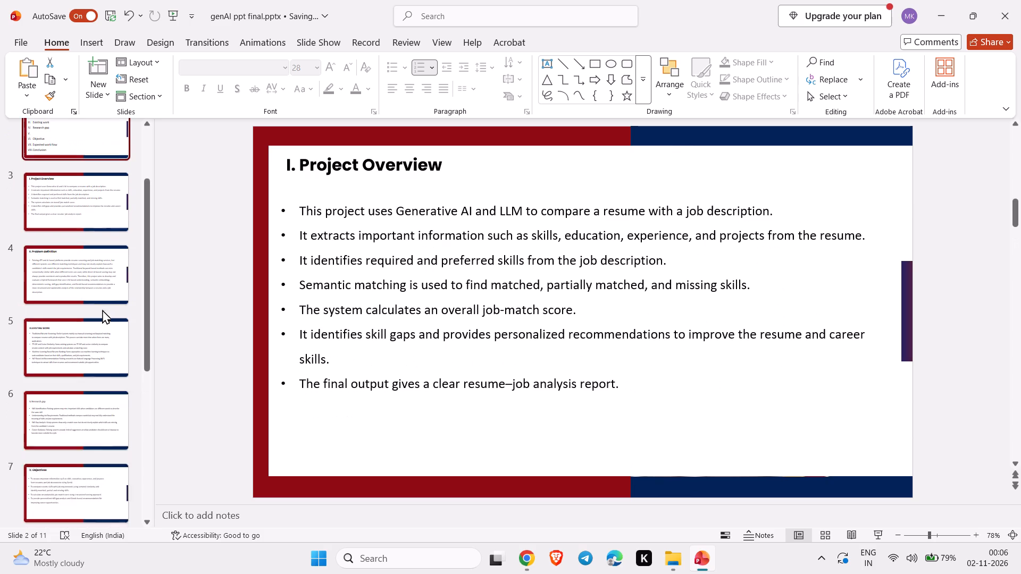
pyautogui.press('Down')
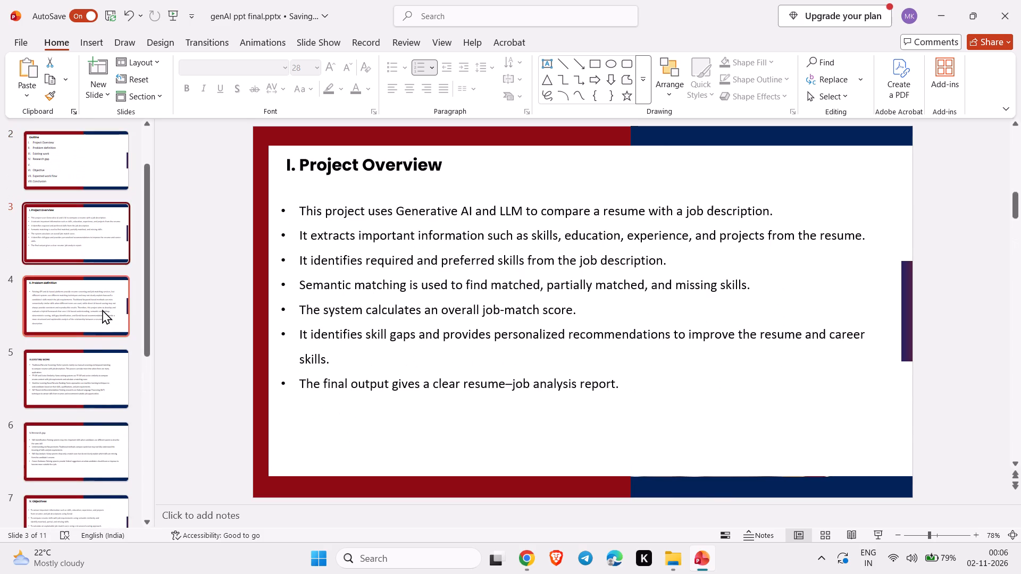
pyautogui.press('Down')
pyautogui.press('Down')
pyautogui.press('Down')
pyautogui.press('Down')
pyautogui.press('Down')
pyautogui.press('Down')
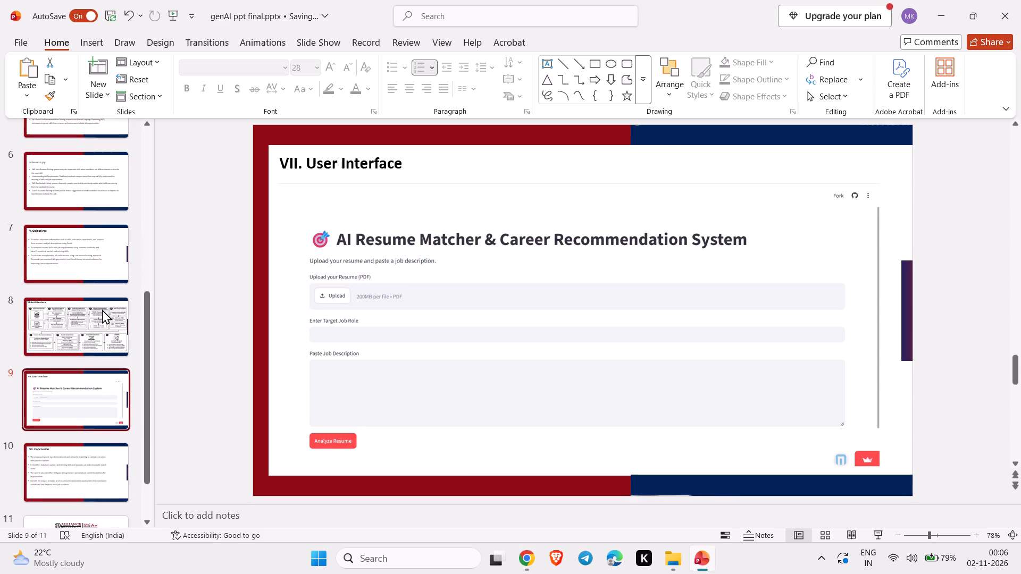
pyautogui.press('Down')
pyautogui.press('Up')
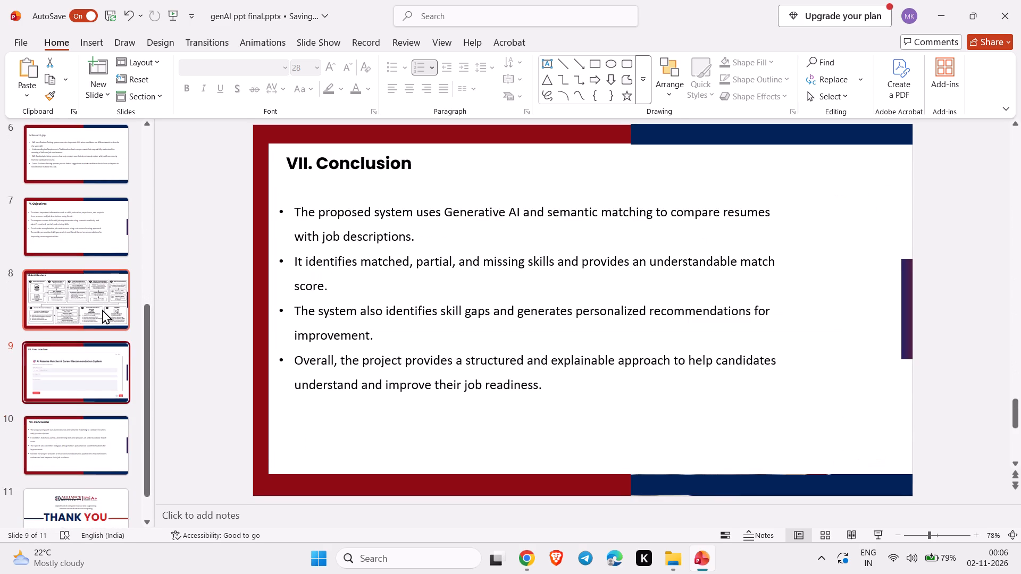
pyautogui.press('Up')
pyautogui.press('Up')
pyautogui.press('Up')
pyautogui.press('Up')
pyautogui.press('Up')
pyautogui.press('Up')
pyautogui.press('Up')
pyautogui.press('Up')
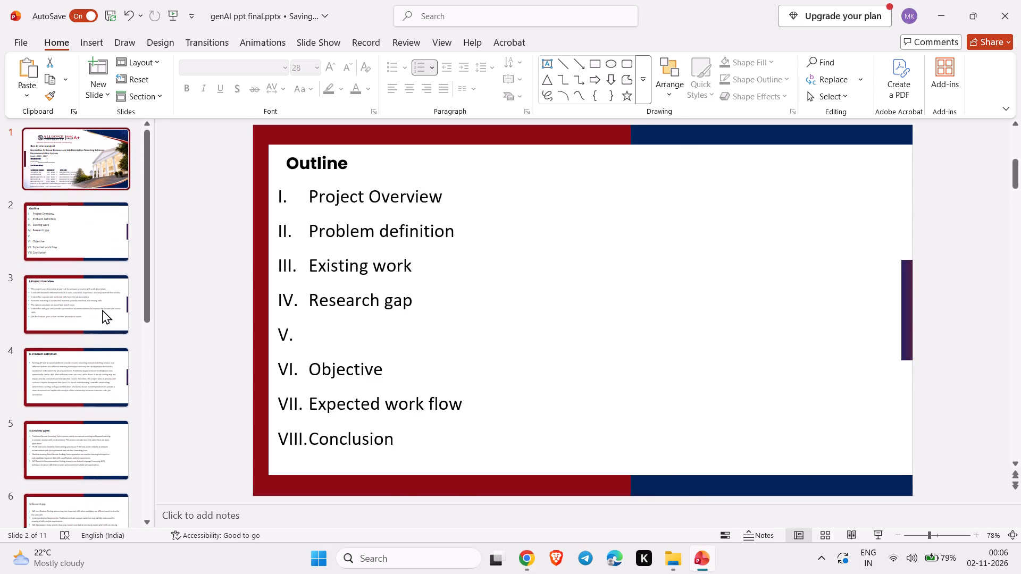
pyautogui.press('Down')
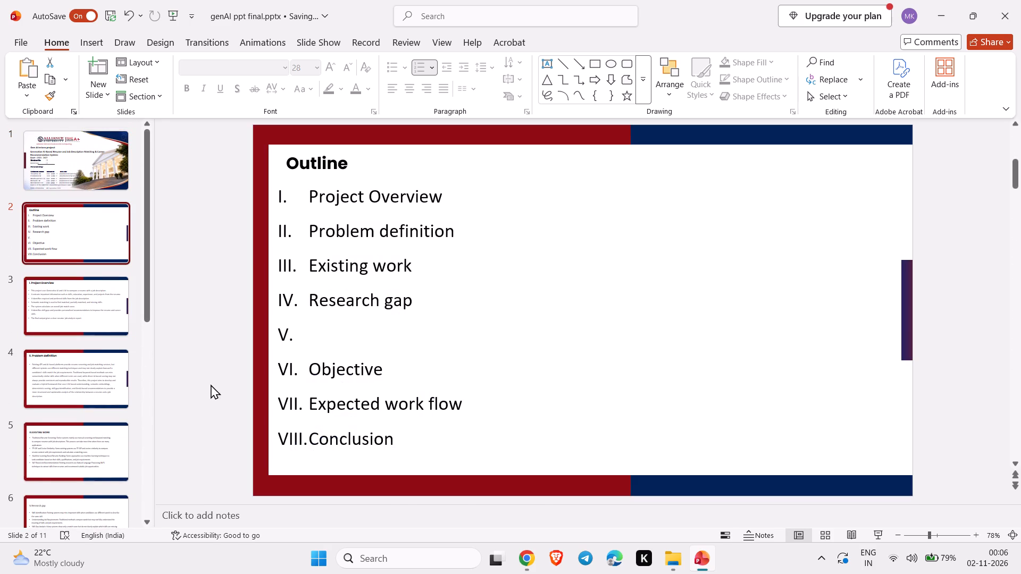
# Delete the empty item V from the Outline list.
pyautogui.click(371, 330)
pyautogui.press('BackSpace')
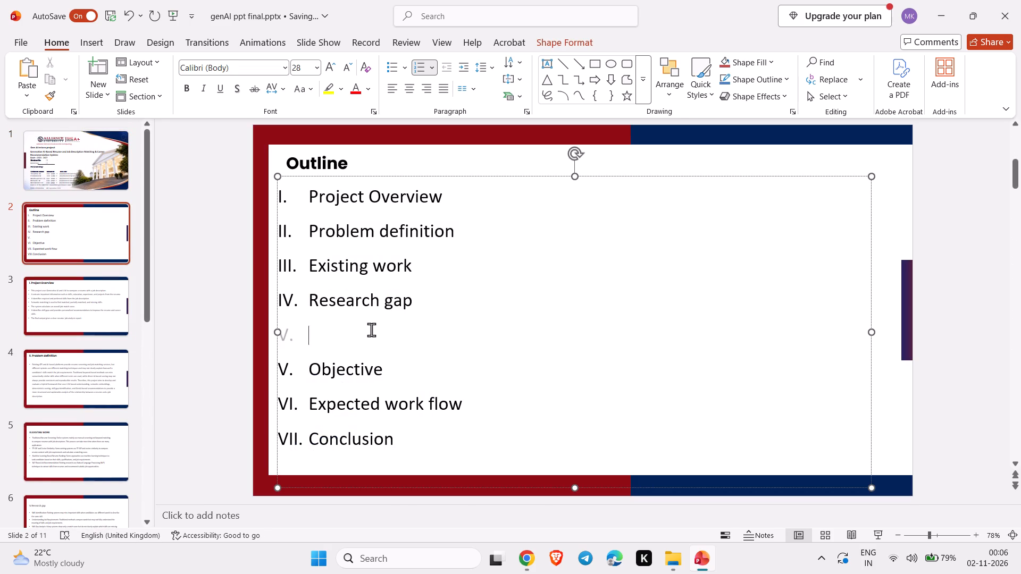
pyautogui.press('BackSpace')
pyautogui.press('BackSpace')
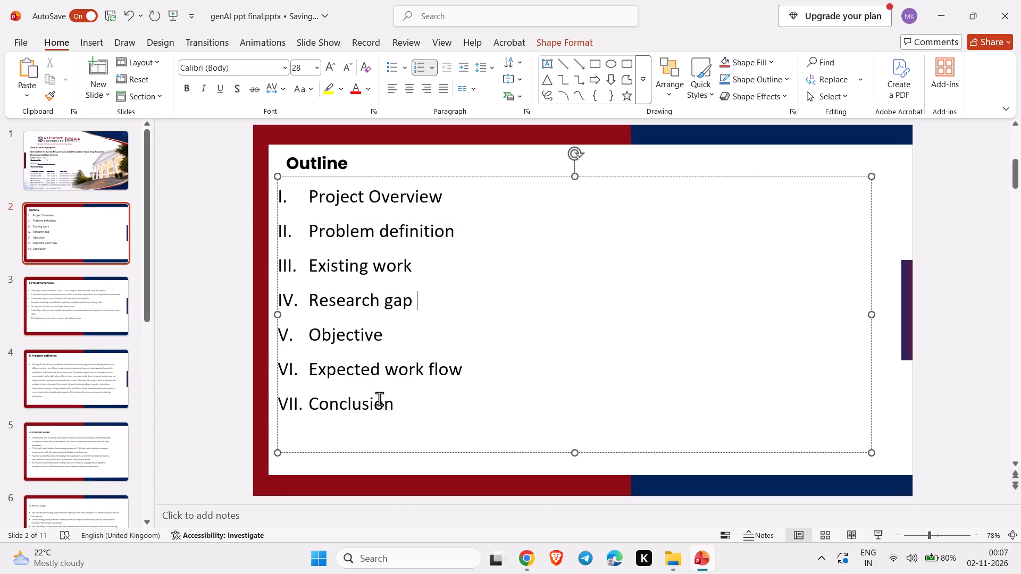
# Replace "Expected work flow" in item VI of the Outline list with "Architecture".
pyautogui.click(487, 368)
pyautogui.press('BackSpace')
pyautogui.press('BackSpace')
pyautogui.press('BackSpace')
pyautogui.press('BackSpace')
pyautogui.press('BackSpace')
pyautogui.press('BackSpace')
pyautogui.press('BackSpace')
pyautogui.press('BackSpace')
pyautogui.press('BackSpace')
pyautogui.press('BackSpace')
pyautogui.press('BackSpace')
pyautogui.press('BackSpace')
pyautogui.press('BackSpace')
pyautogui.press('BackSpace')
pyautogui.press('BackSpace')
pyautogui.press('BackSpace')
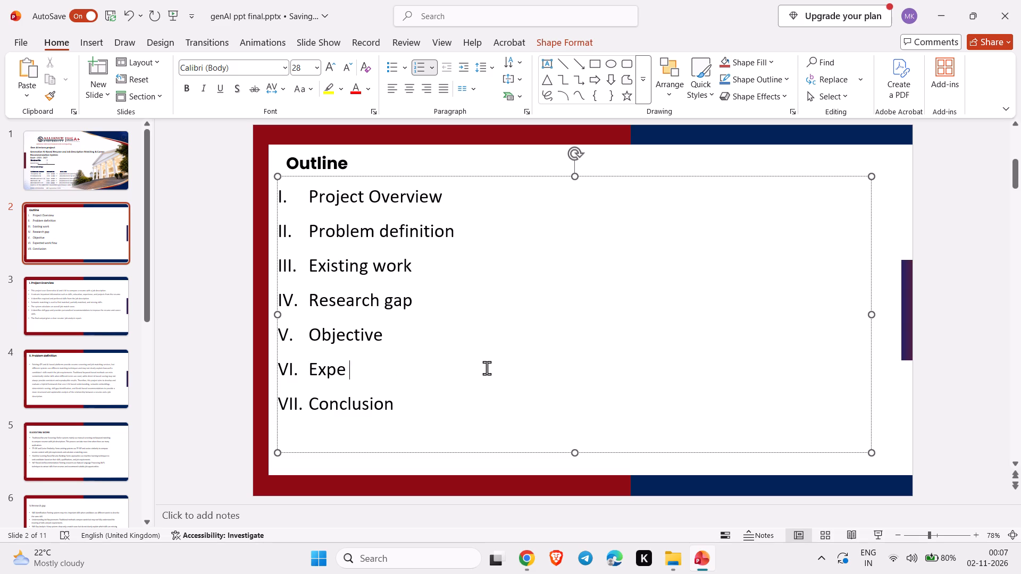
pyautogui.press('BackSpace')
pyautogui.press('BackSpace')
pyautogui.press('BackSpace')
pyautogui.write('Architecture')
pyautogui.press('space')
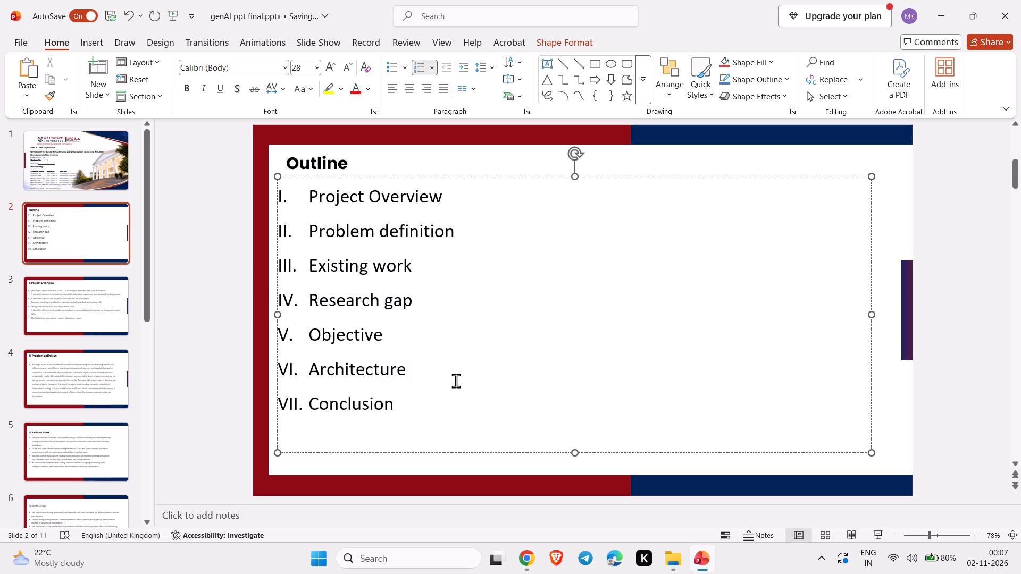
# Add "User interface" to the Outline list as item VII, between Architecture and Conclusion.
pyautogui.press('Return')
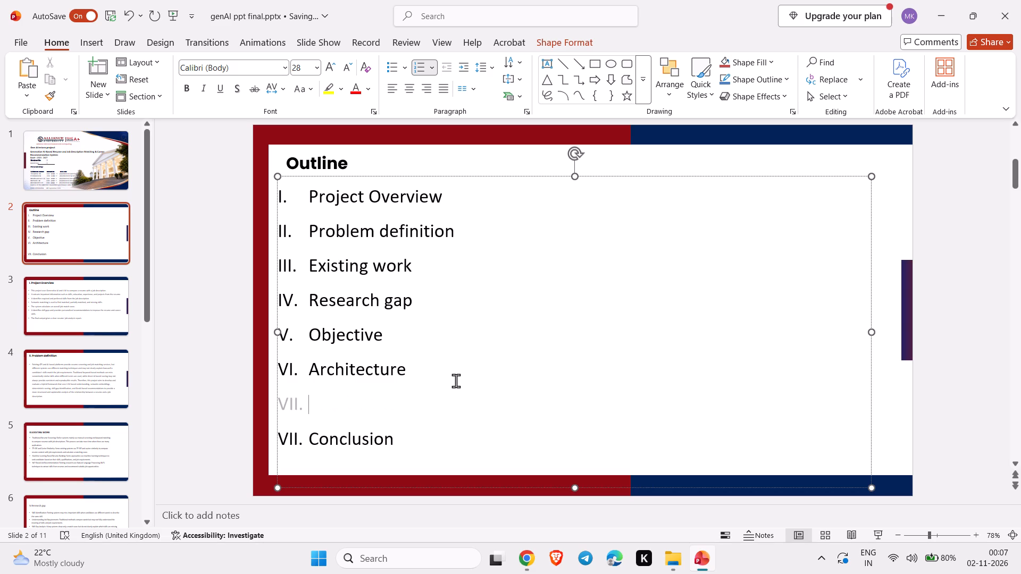
pyautogui.press('u')
pyautogui.press('BackSpace')
pyautogui.write('User intre')
pyautogui.press('BackSpace')
pyautogui.press('e')
pyautogui.press('BackSpace')
pyautogui.press('r')
pyautogui.press('BackSpace')
pyautogui.press('BackSpace')
pyautogui.write('er')
pyautogui.press('space')
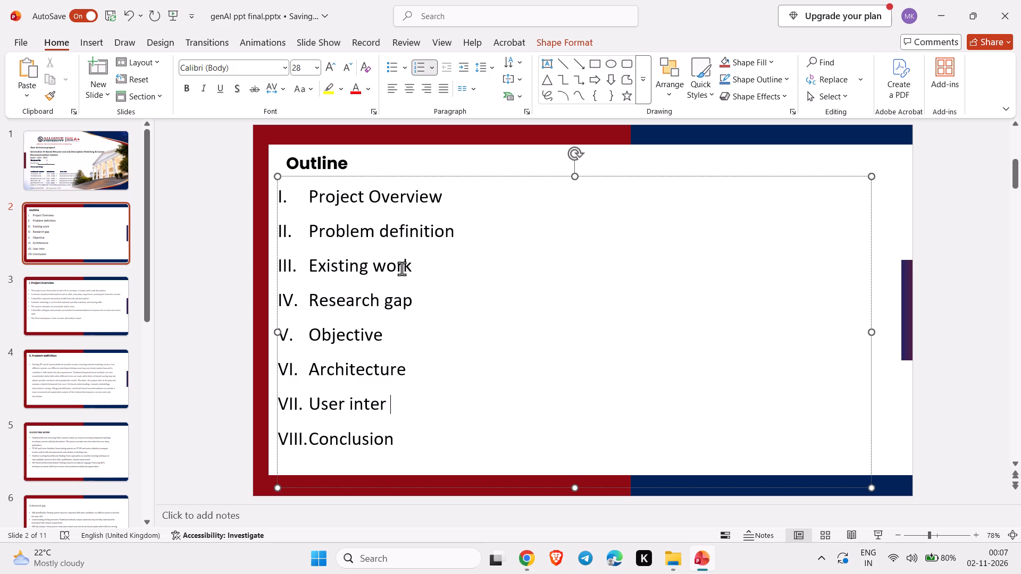
pyautogui.press('BackSpace')
pyautogui.write('fave')
pyautogui.press('BackSpace')
pyautogui.press('BackSpace')
pyautogui.write('ce')
pyautogui.press('Down')
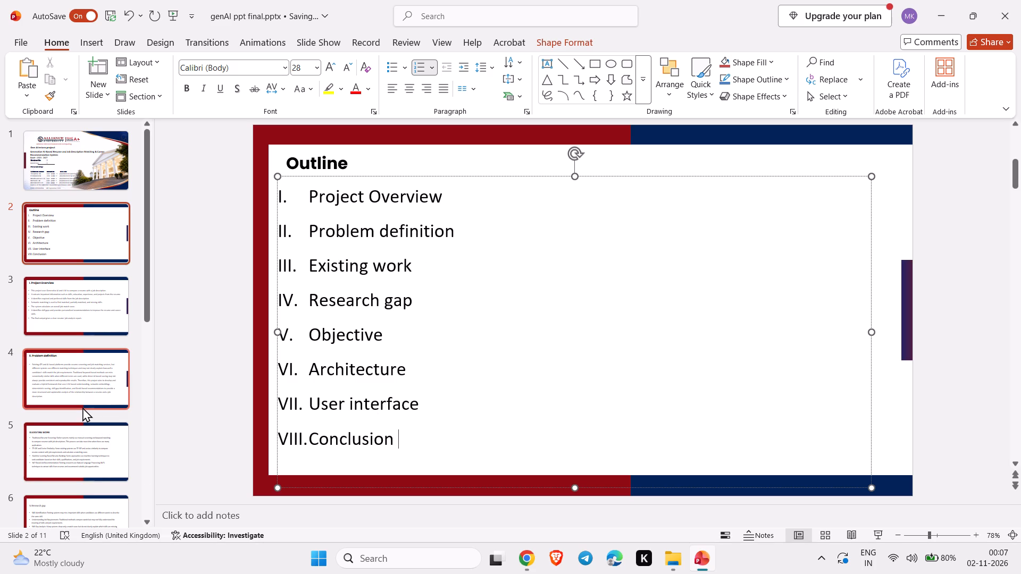
# Change the section number in the Conclusion slide's heading to VIII so that it matches the Outline list.
pyautogui.click(112, 283)
pyautogui.press('Down')
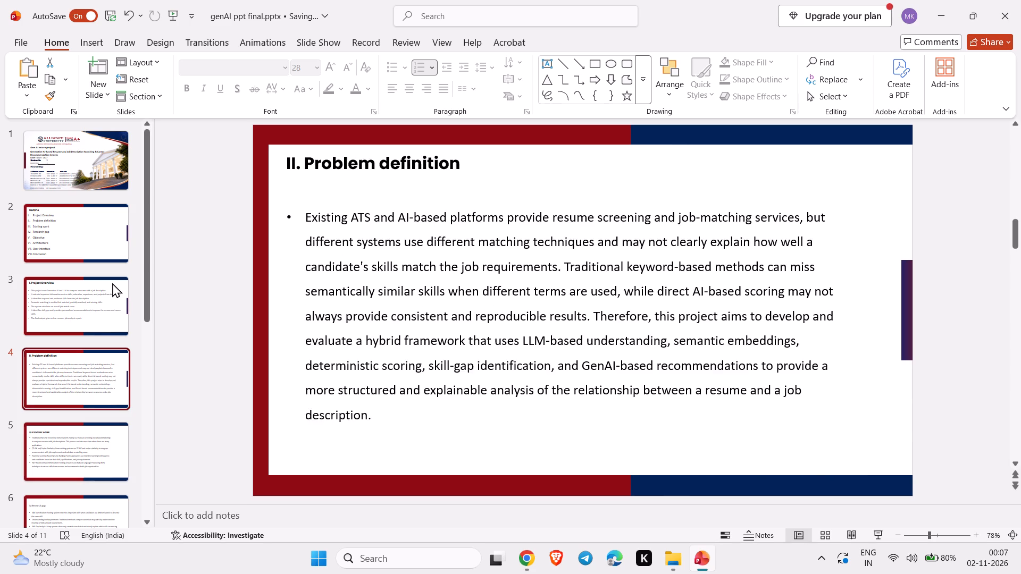
pyautogui.press('Down')
pyautogui.press('Down')
pyautogui.press('Down')
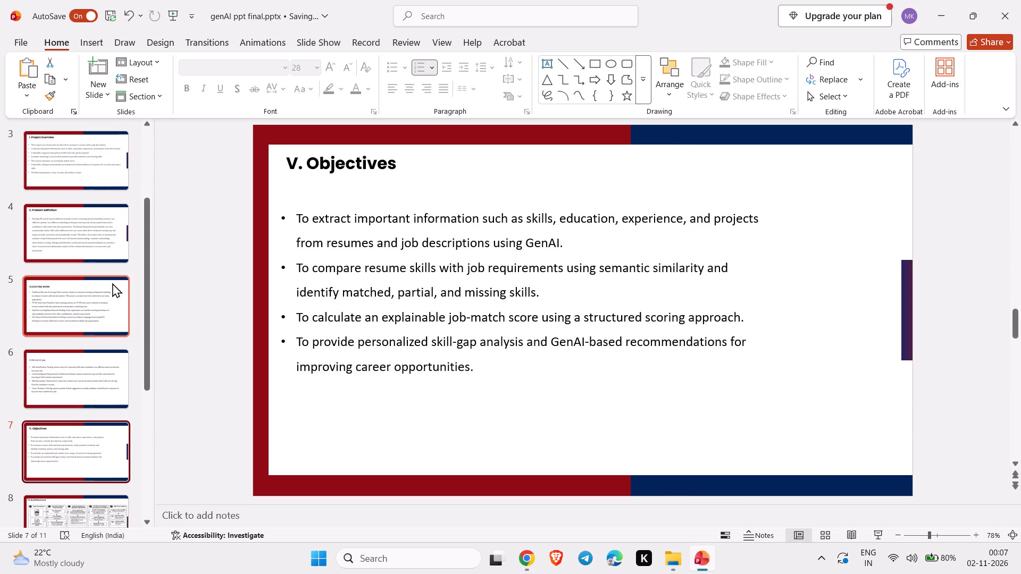
pyautogui.press('Down')
pyautogui.press('Down')
pyautogui.press('Down')
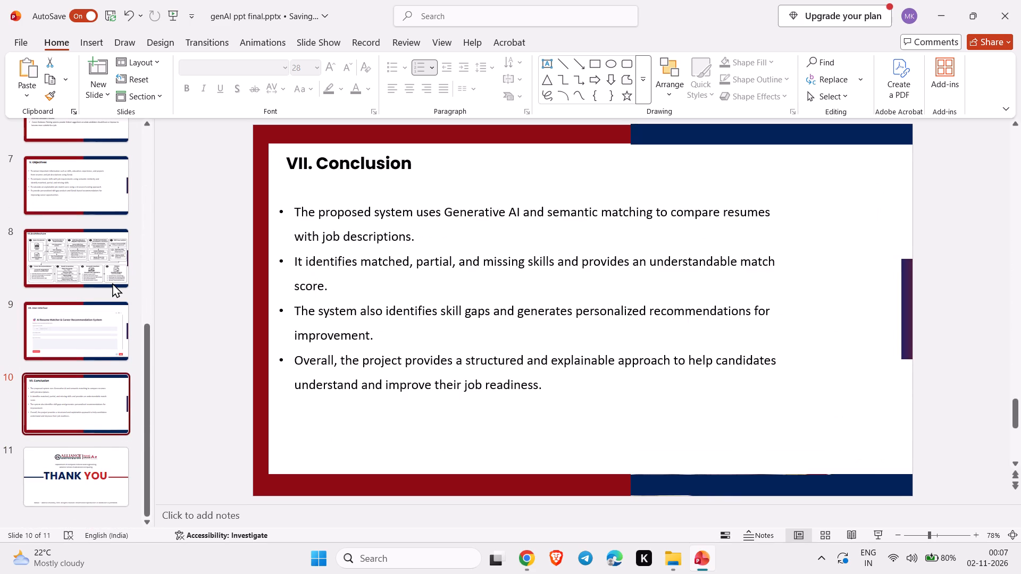
pyautogui.click(303, 154)
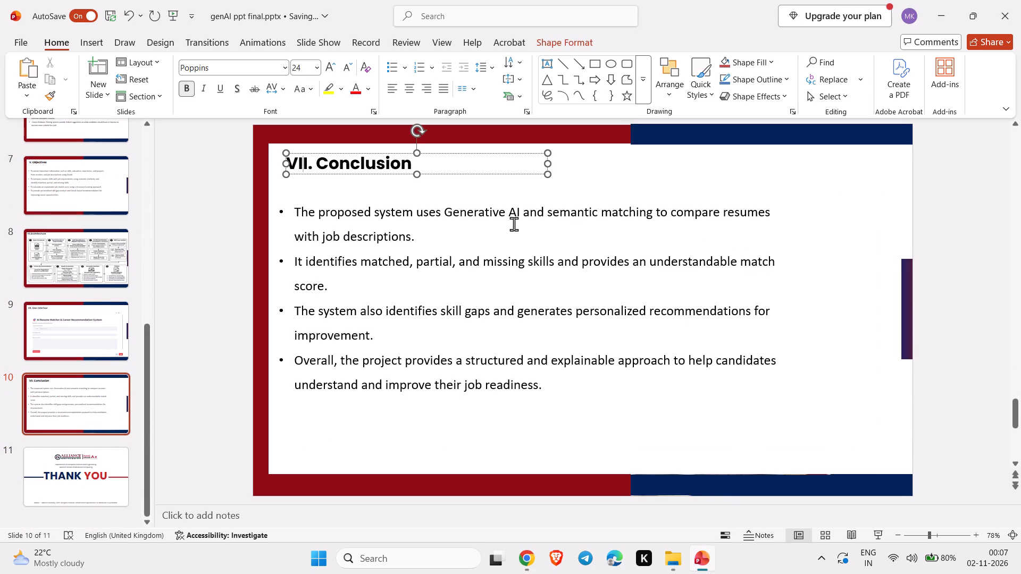
pyautogui.hotkey('shift', 'i')
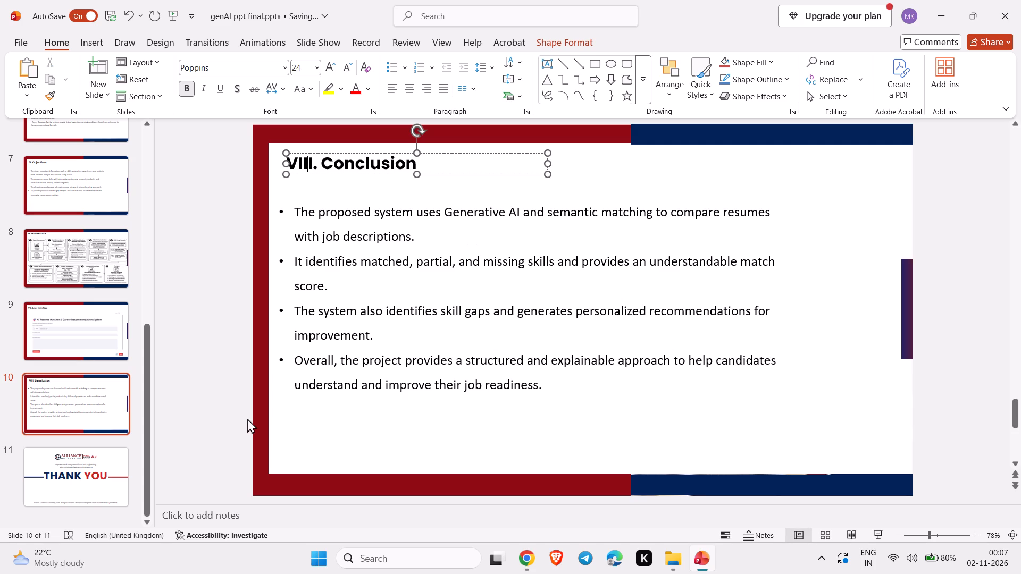
pyautogui.click(57, 398)
pyautogui.press('Up')
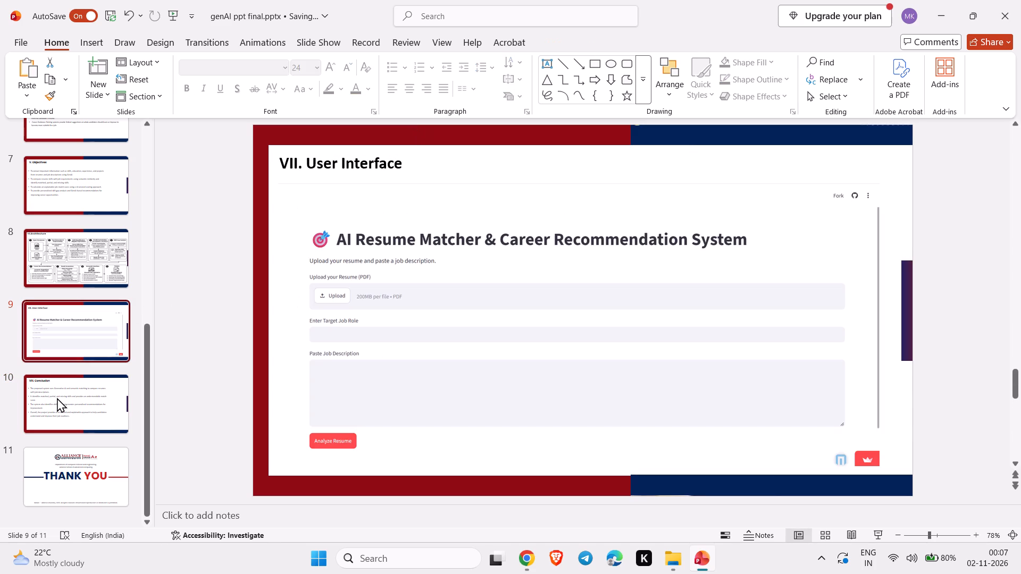
# Save the presentation.
pyautogui.click(108, 16)
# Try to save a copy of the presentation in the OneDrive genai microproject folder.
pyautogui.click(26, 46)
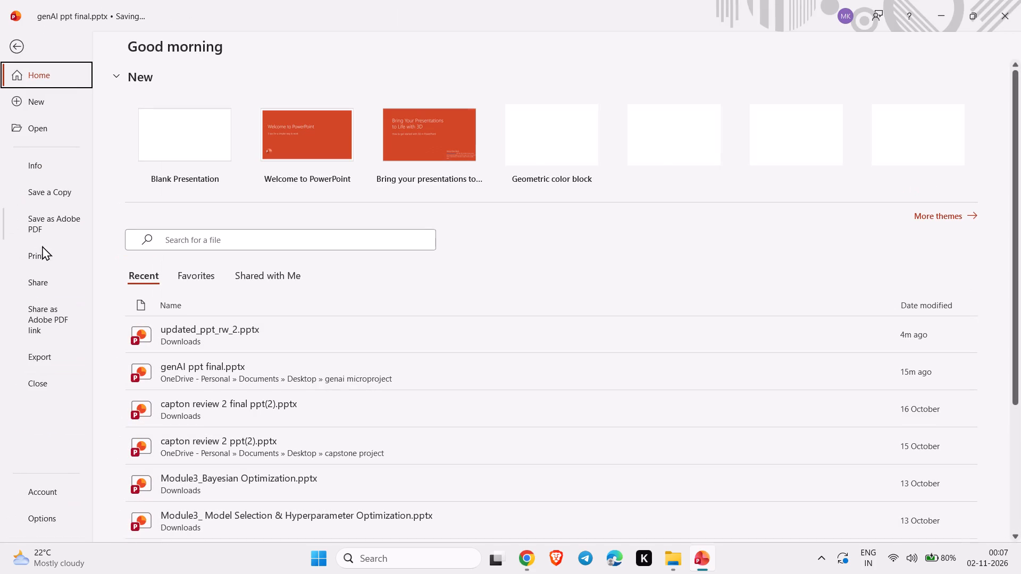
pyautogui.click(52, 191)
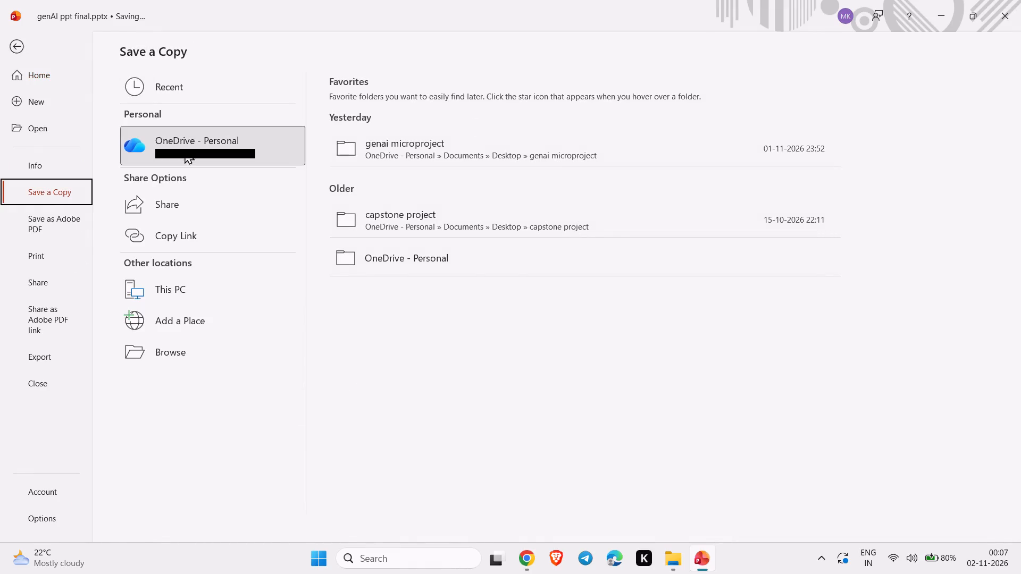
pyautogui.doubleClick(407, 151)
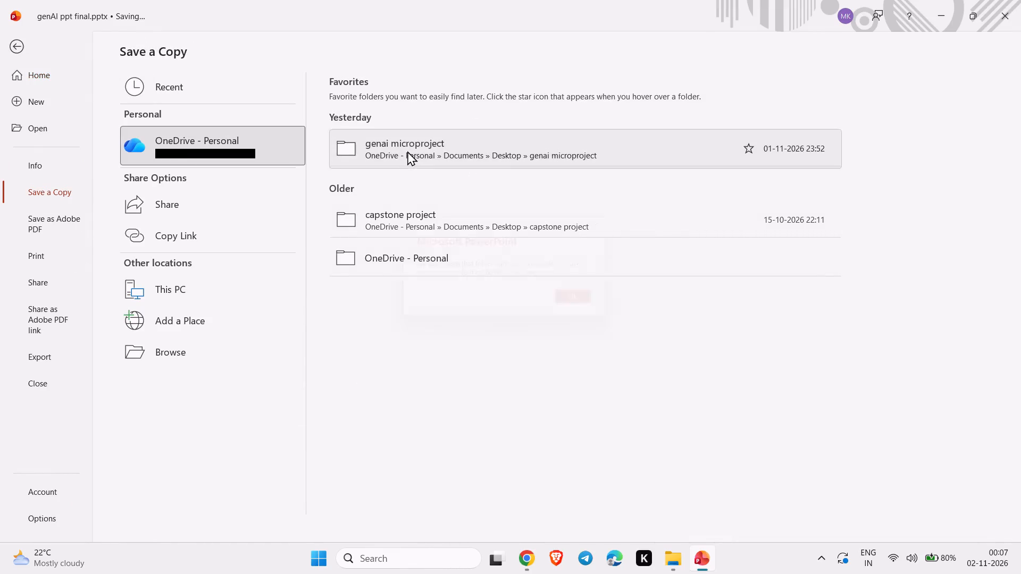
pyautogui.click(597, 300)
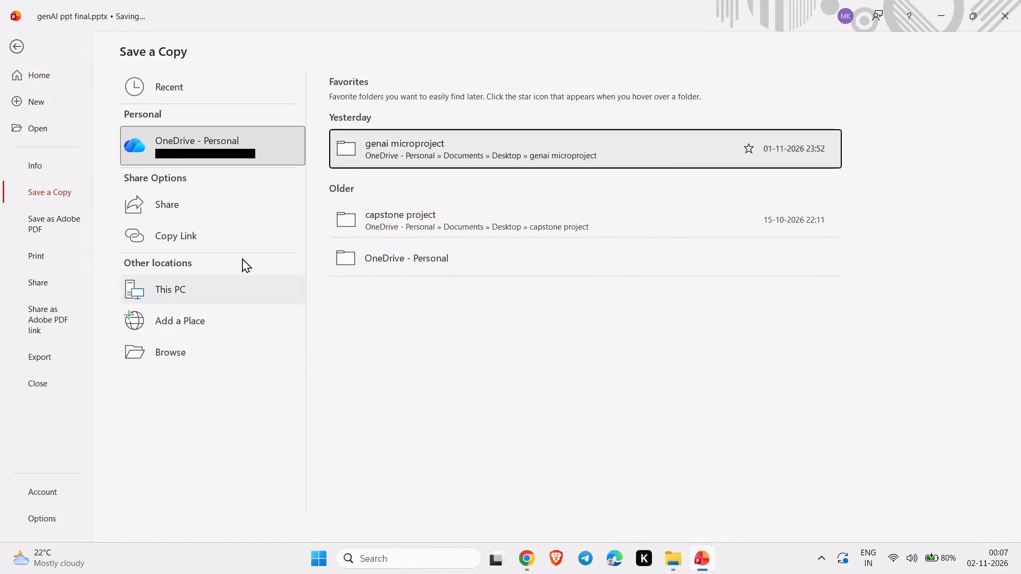
# Save a copy of the presentation in the local Downloads folder as "genAI ppt review 2.pptx".
pyautogui.click(220, 282)
pyautogui.click(472, 141)
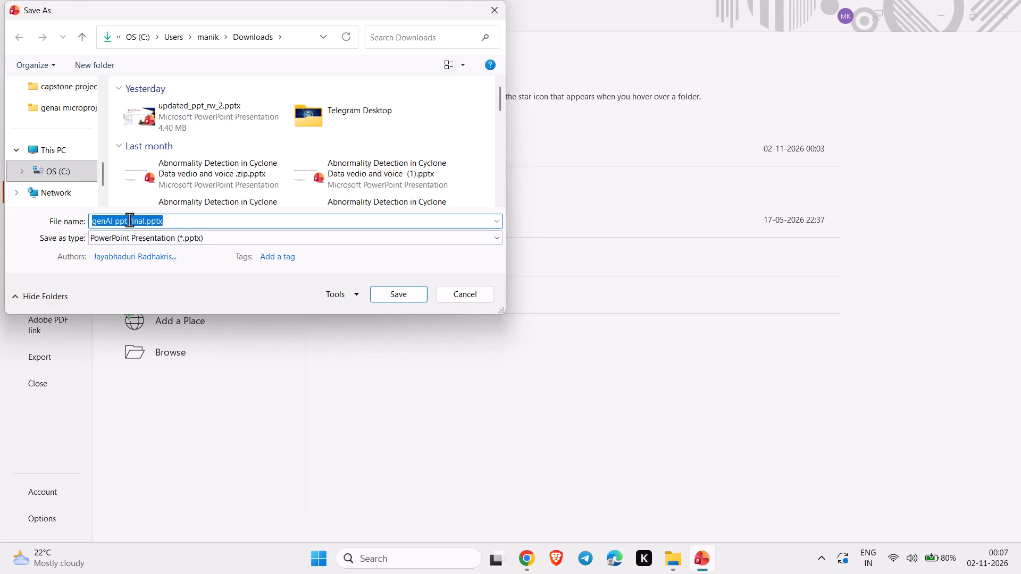
pyautogui.click(129, 220)
pyautogui.press('Right')
pyautogui.press('Right')
pyautogui.press('Right')
pyautogui.press('Right')
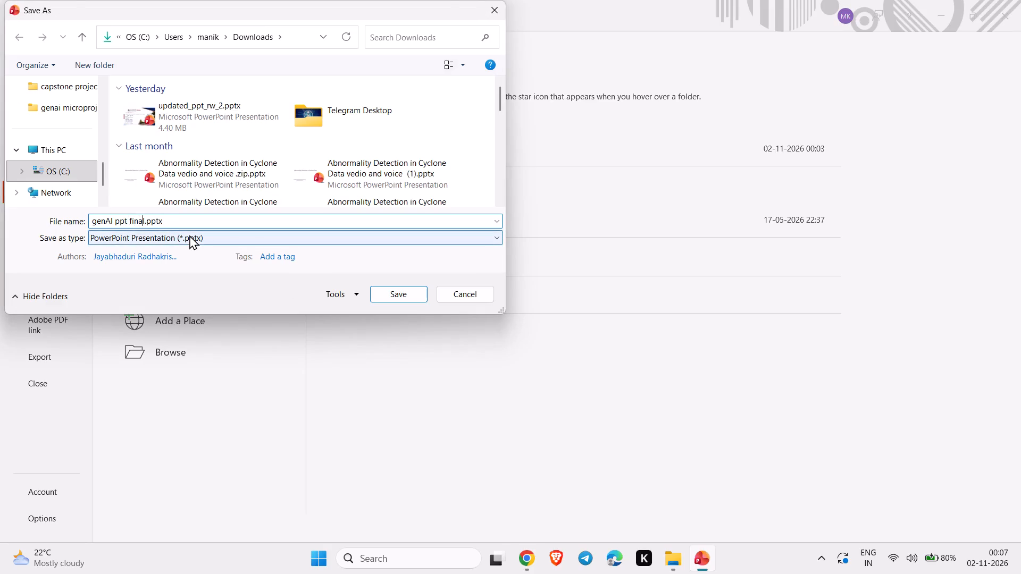
pyautogui.press('Right')
pyautogui.press('BackSpace')
pyautogui.press('BackSpace')
pyautogui.press('BackSpace')
pyautogui.press('BackSpace')
pyautogui.press('BackSpace')
pyautogui.write('review 2')
pyautogui.press('Return')
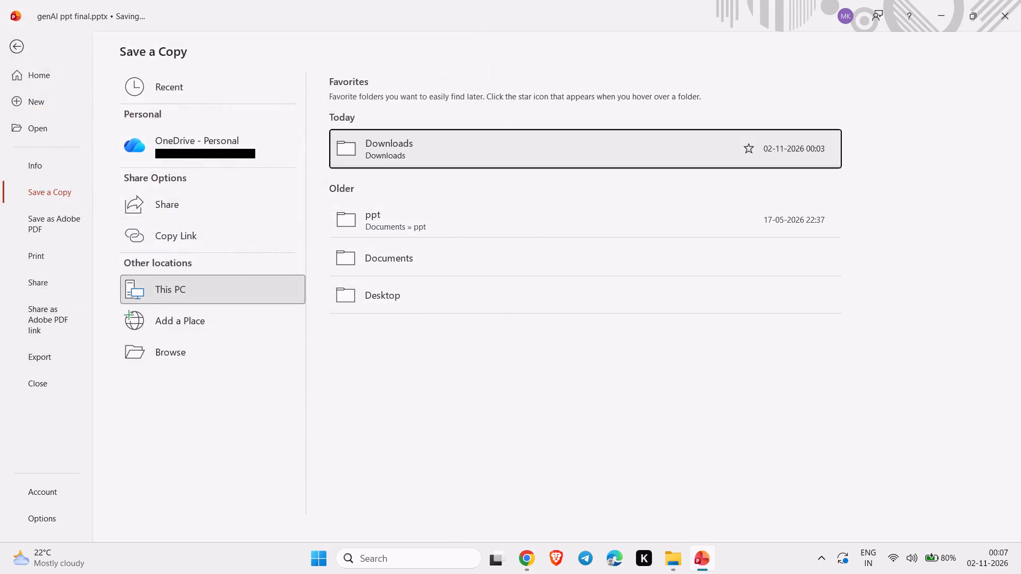
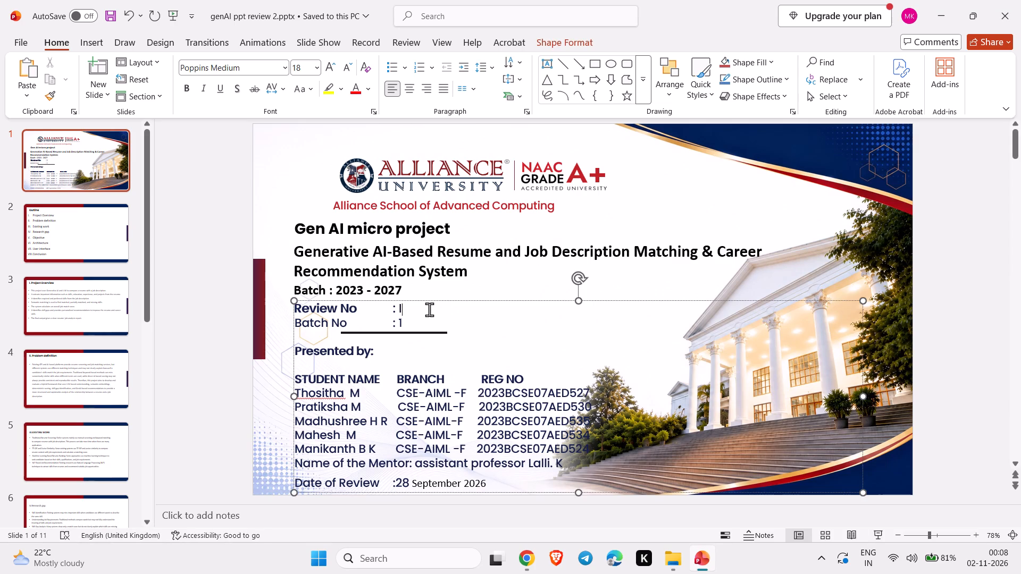
# Set the Review No on the title slide to 2 and save the presentation.
pyautogui.press('BackSpace')
pyautogui.press('2')
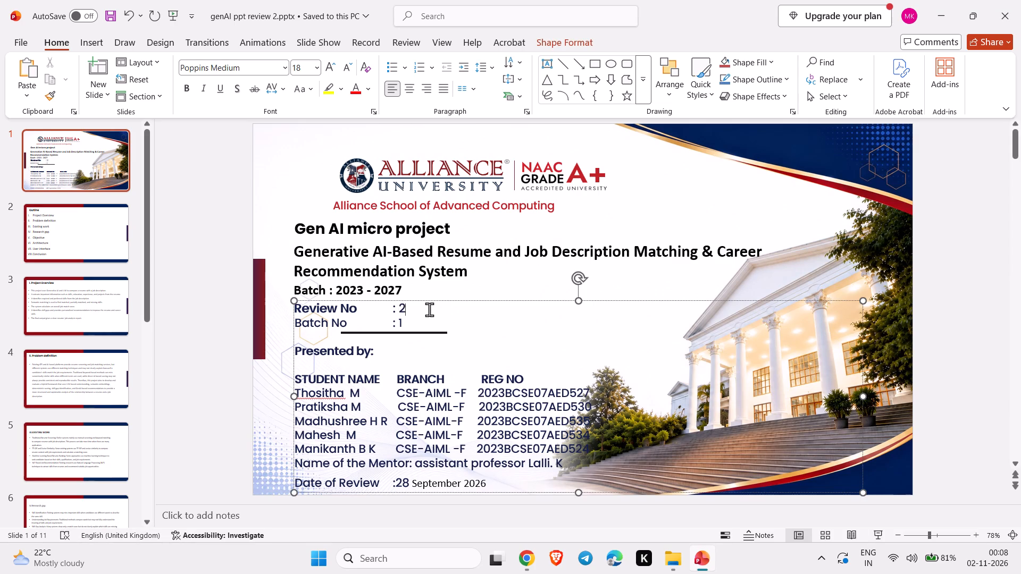
pyautogui.click(105, 20)
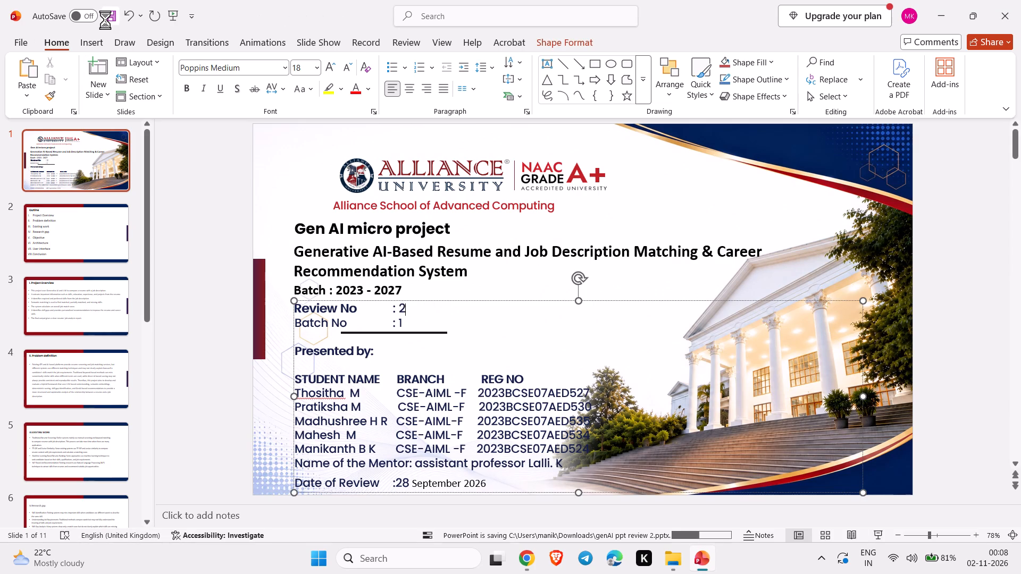
# Capitalise the word "gap" in the section IV heading so that it reads "IV.Research Gap".
pyautogui.click(38, 262)
pyautogui.press('Down')
pyautogui.press('Down')
pyautogui.press('Down')
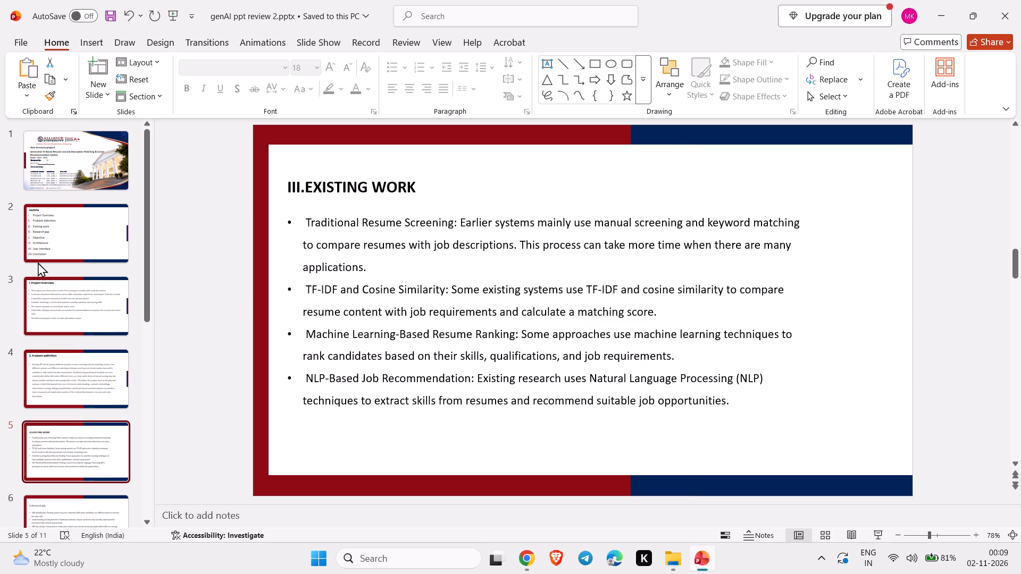
pyautogui.press('Up')
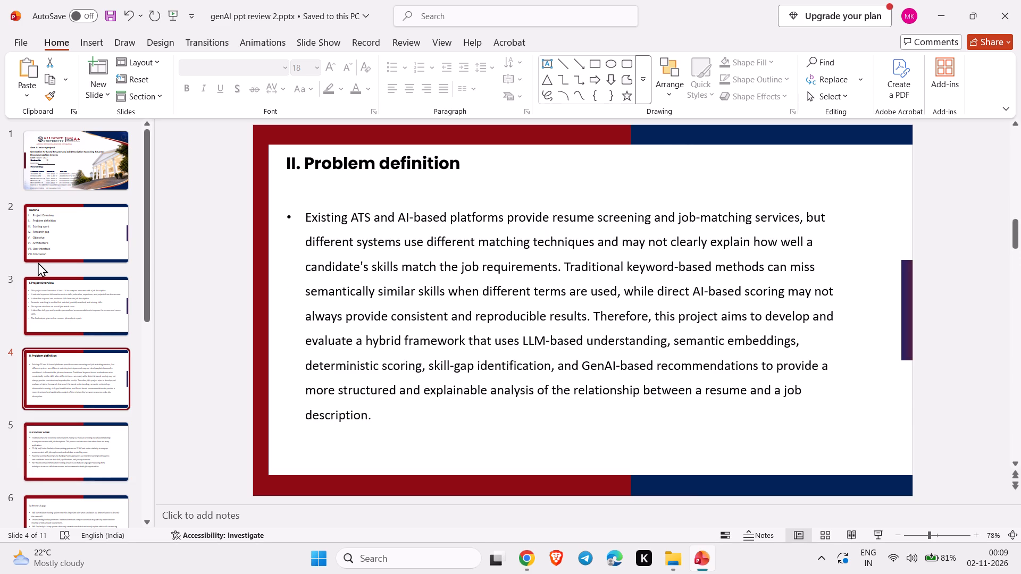
pyautogui.press('Down')
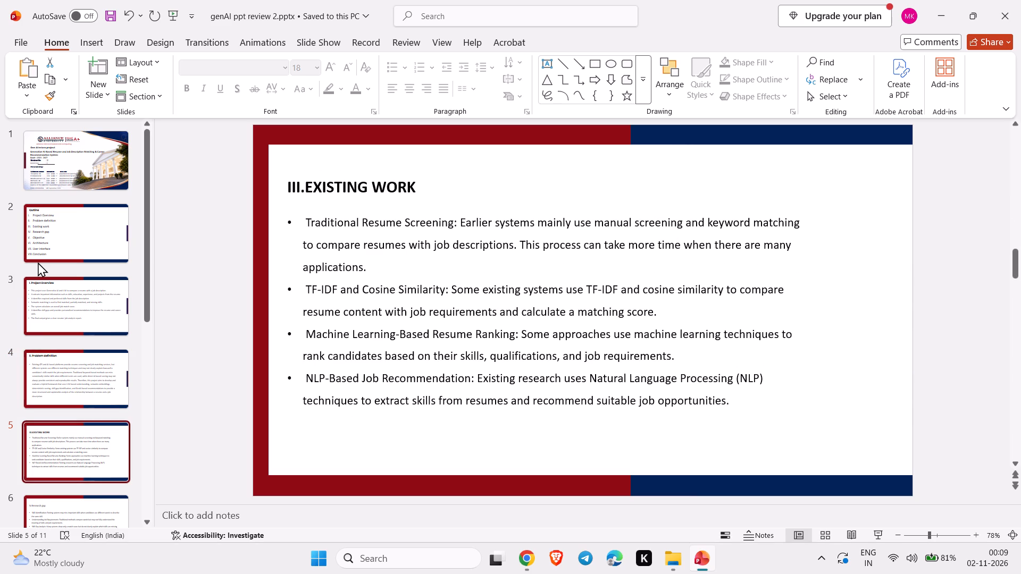
pyautogui.press('Down')
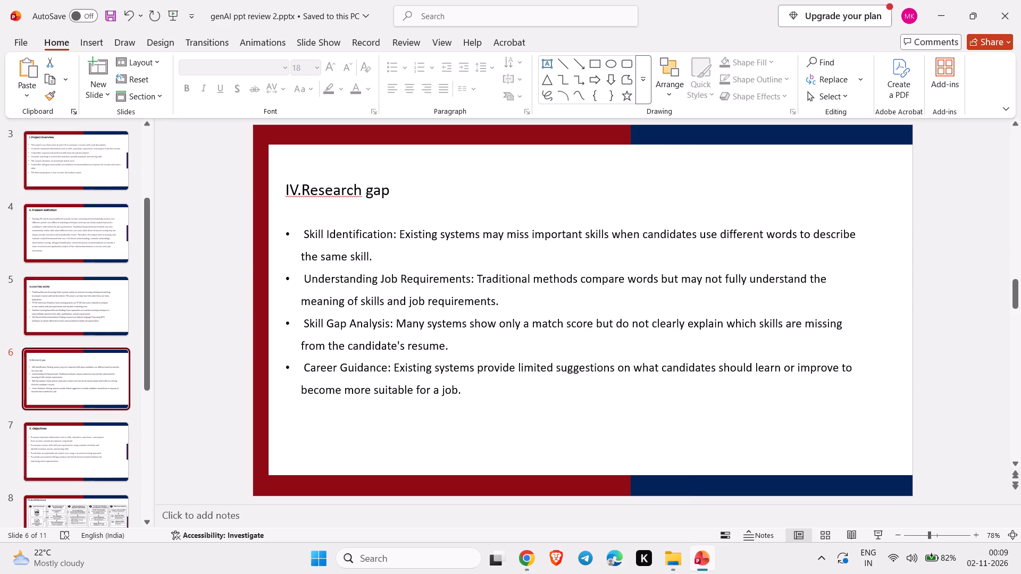
pyautogui.click(375, 189)
pyautogui.press('BackSpace')
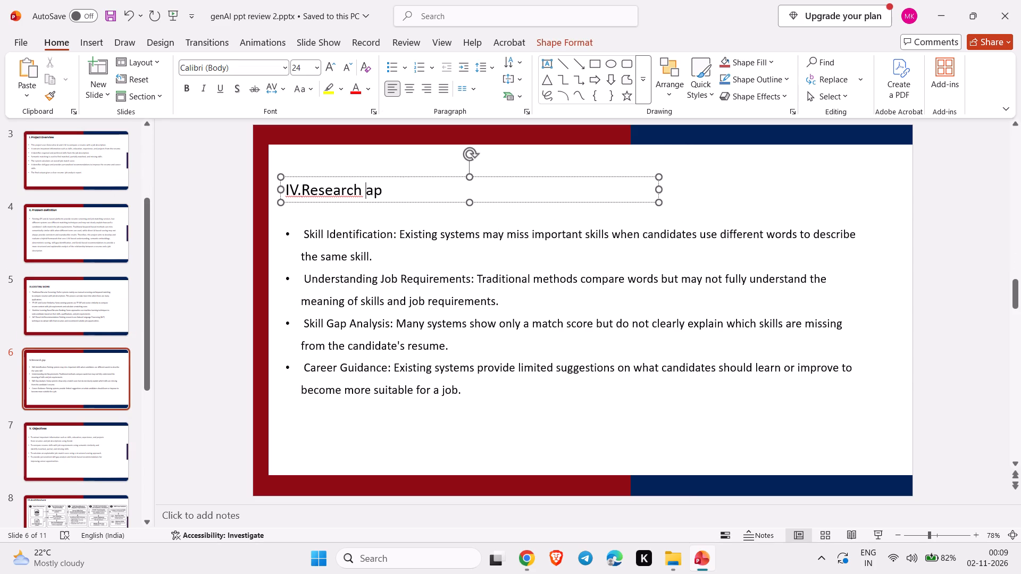
pyautogui.hotkey('shift', 'g')
# Check the line spacing of the bullet text on the Objectives slide.
pyautogui.press('Down')
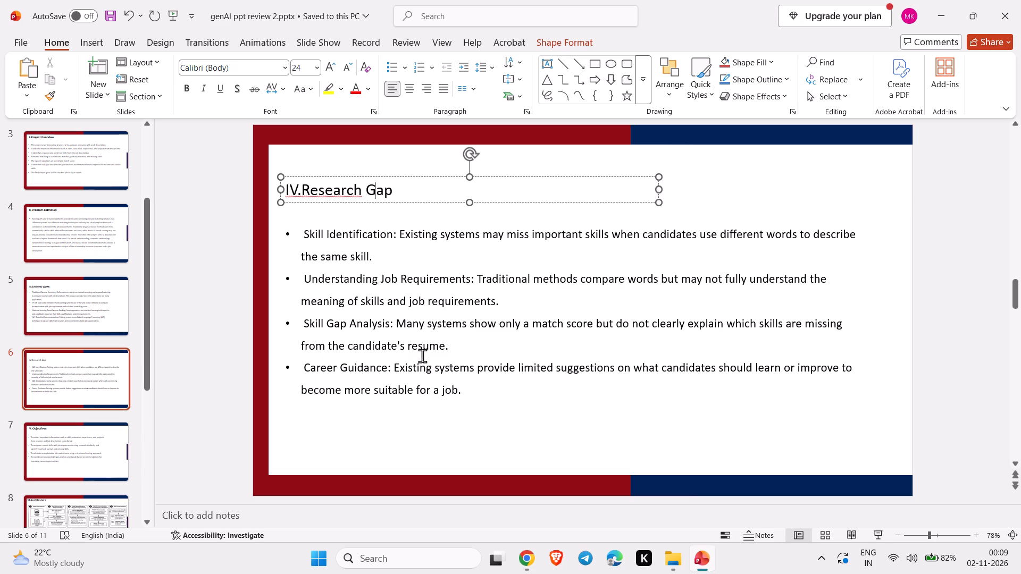
pyautogui.click(69, 445)
pyautogui.press('Down')
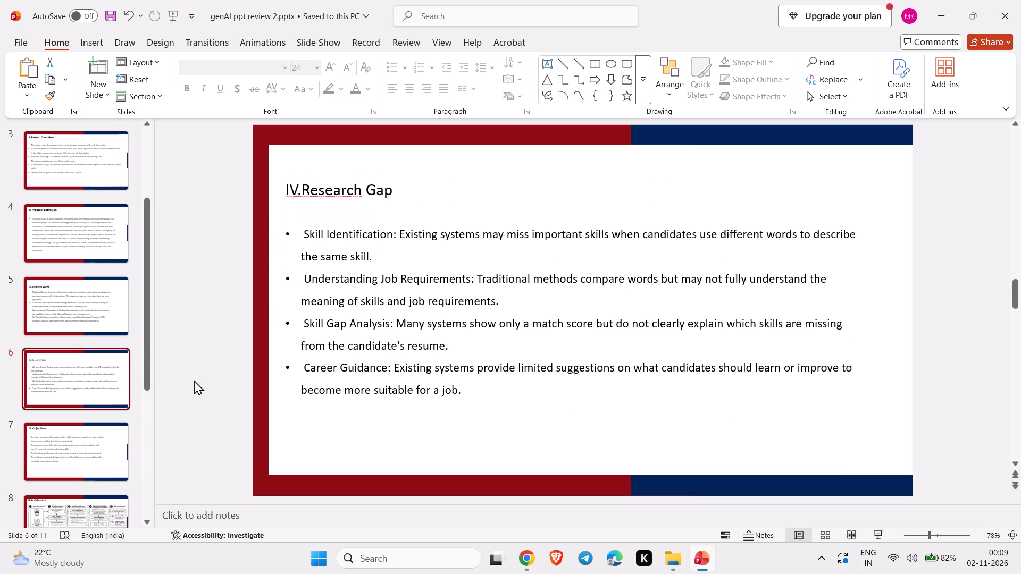
pyautogui.press('Down')
pyautogui.press('Up')
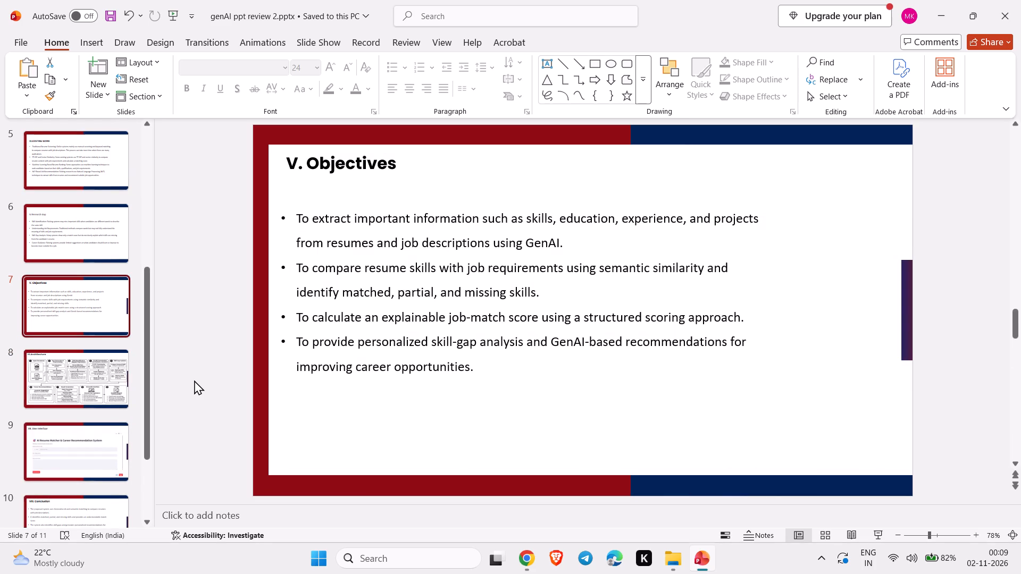
pyautogui.click(400, 316)
pyautogui.hotkey('ctrl', 'a')
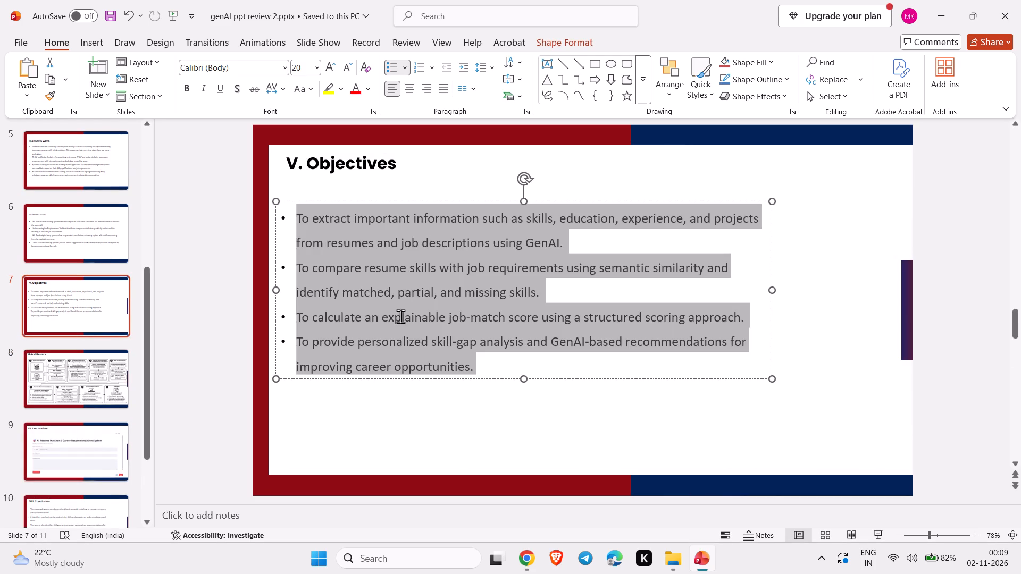
pyautogui.click(475, 67)
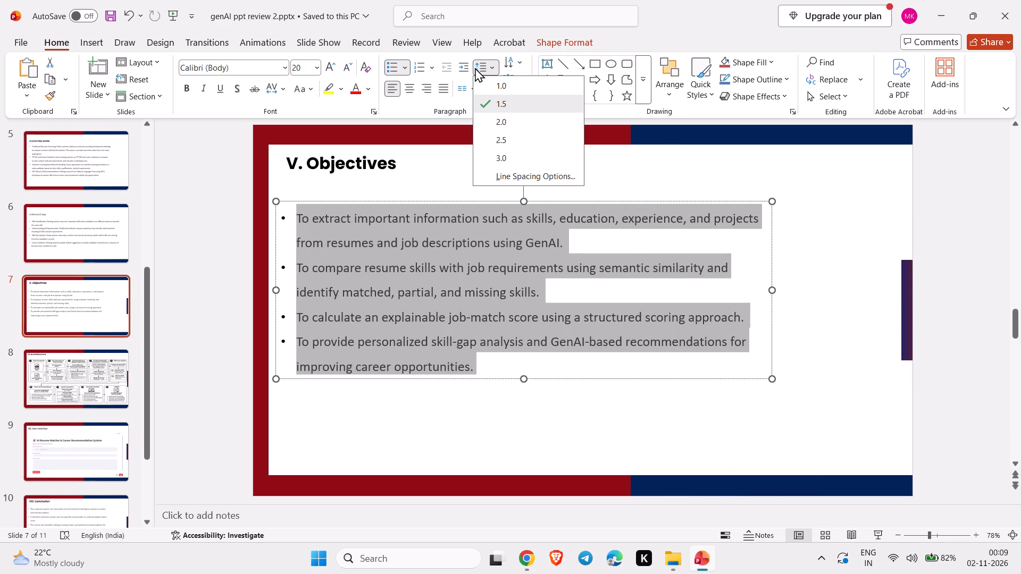
pyautogui.click(350, 270)
pyautogui.click(212, 402)
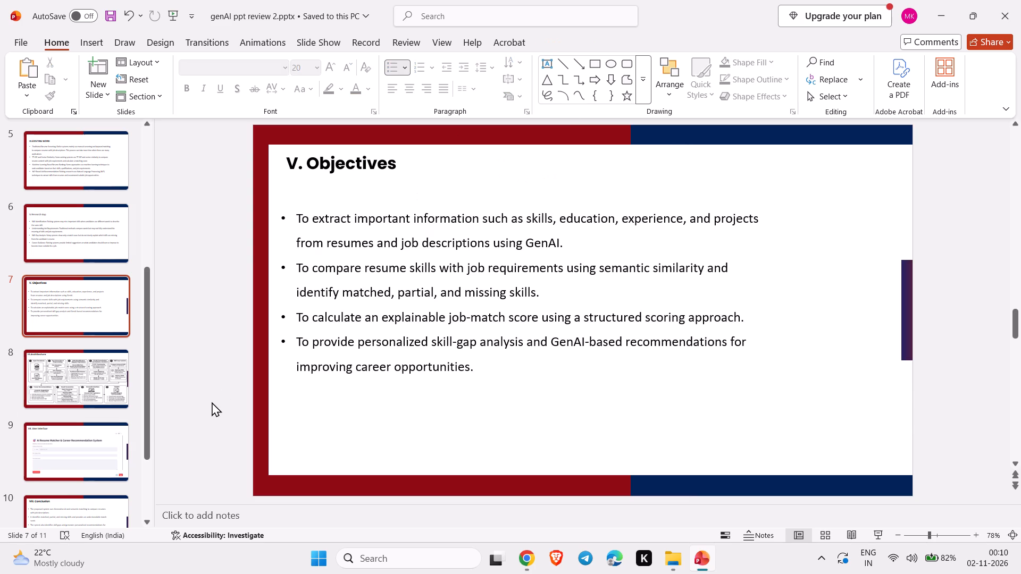
# Review the slides from Architecture through the closing Thank You slide, and return to the title slide.
pyautogui.press('Down')
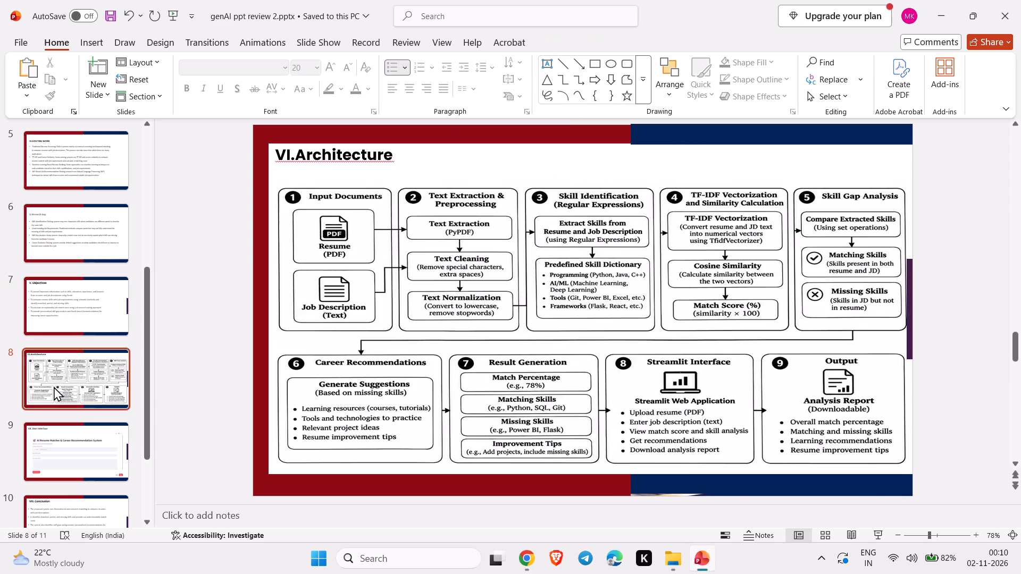
pyautogui.press('Down')
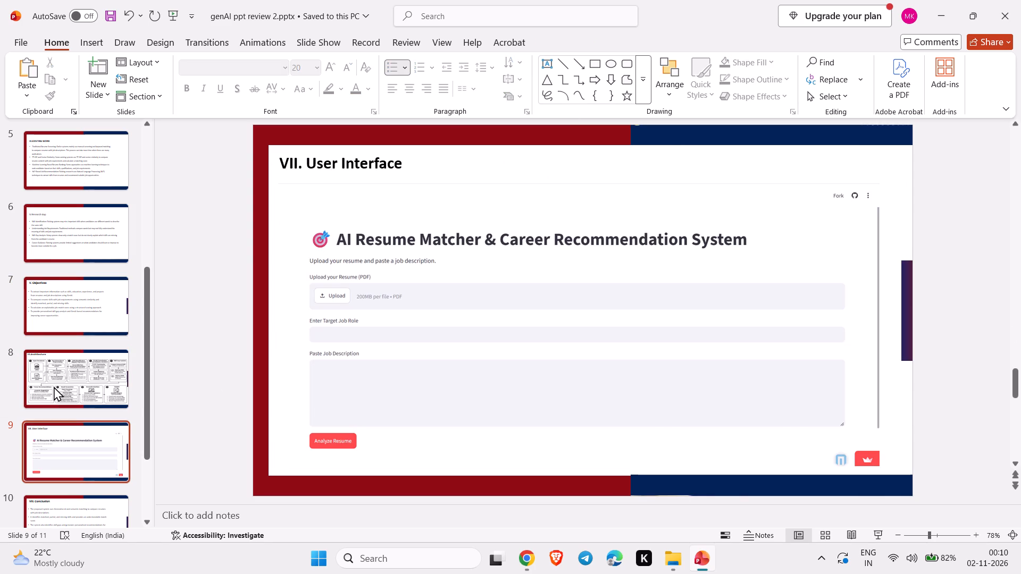
pyautogui.press('Down')
pyautogui.press('Up')
pyautogui.press('Down')
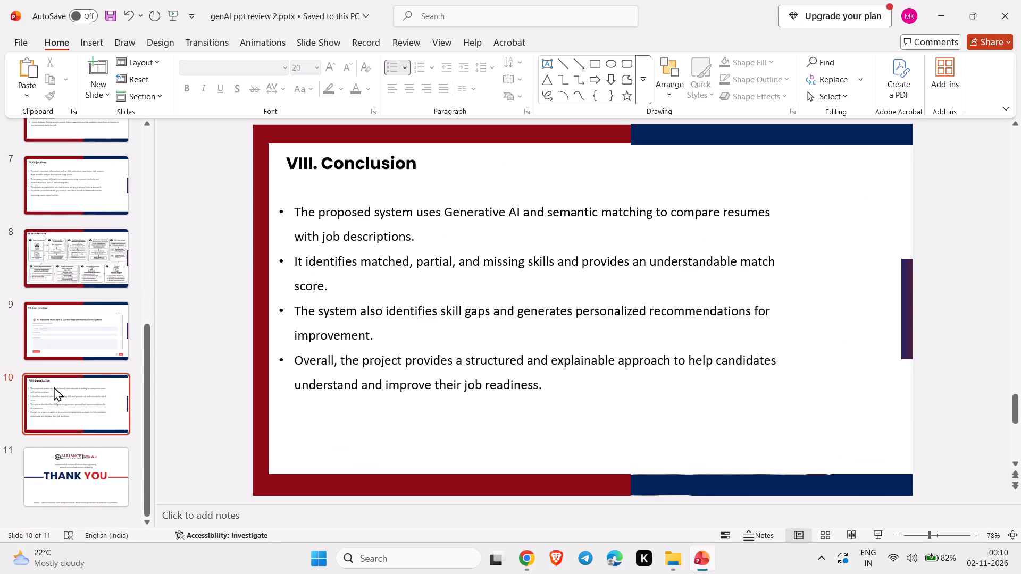
pyautogui.press('Down')
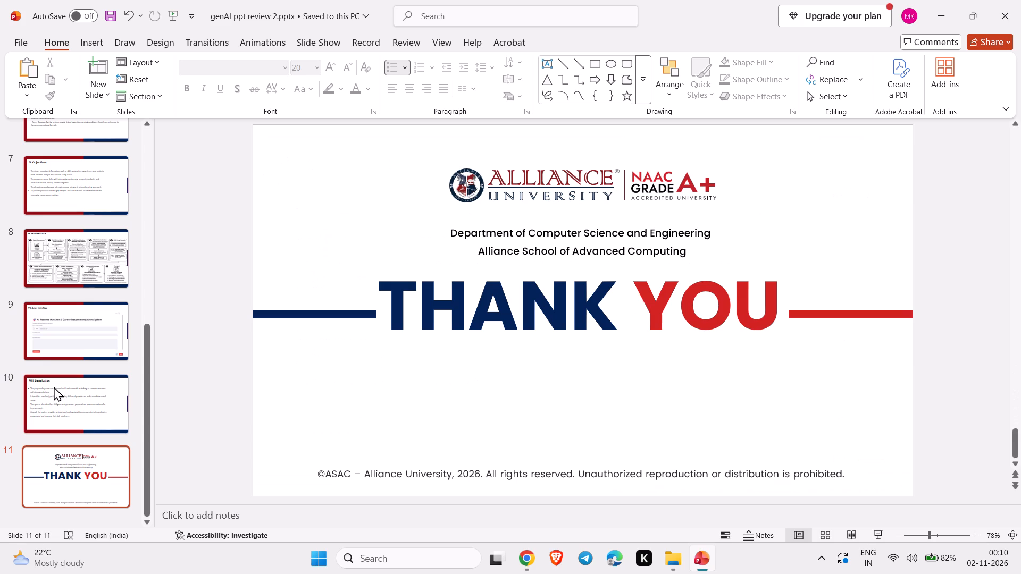
pyautogui.press('Up')
pyautogui.press('Up')
pyautogui.press('Up')
pyautogui.press('Up')
pyautogui.press('Up')
pyautogui.press('Up')
pyautogui.press('Up')
pyautogui.press('Up')
pyautogui.press('Up')
pyautogui.press('Up')
pyautogui.press('Up')
pyautogui.press('Up')
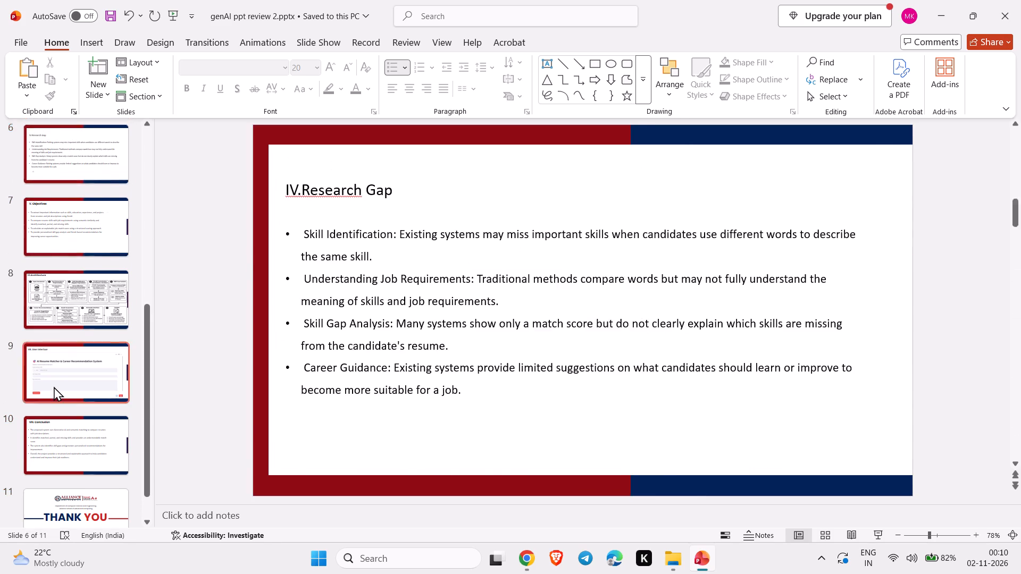
pyautogui.press('Up')
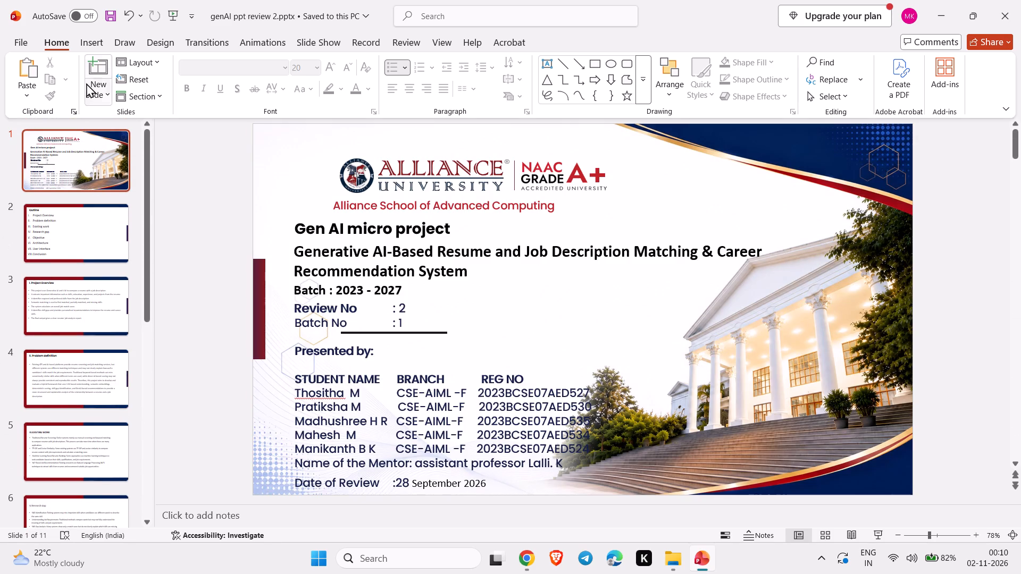
# Save the presentation.
pyautogui.click(107, 18)
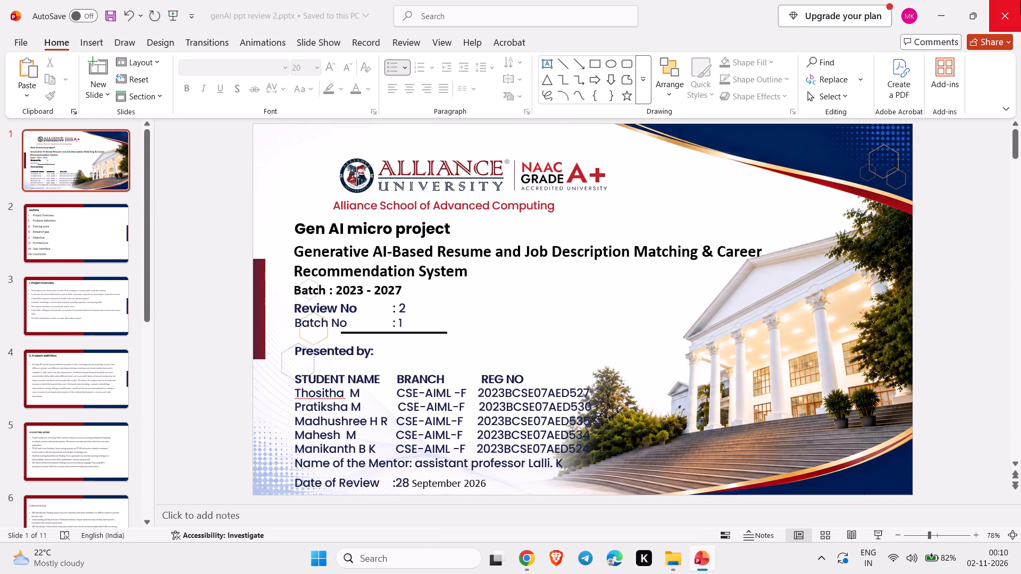
# Examine the section list on the Outline slide.
pyautogui.press('Down')
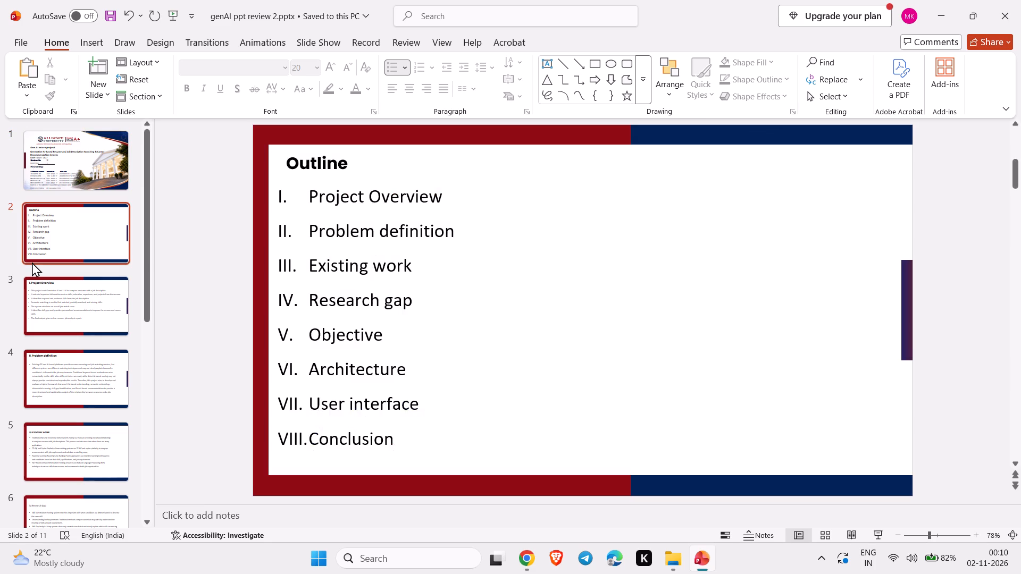
# Skim the slides from Project Overview through Existing Work, and return to the Outline slide.
pyautogui.press('Down')
pyautogui.press('Down')
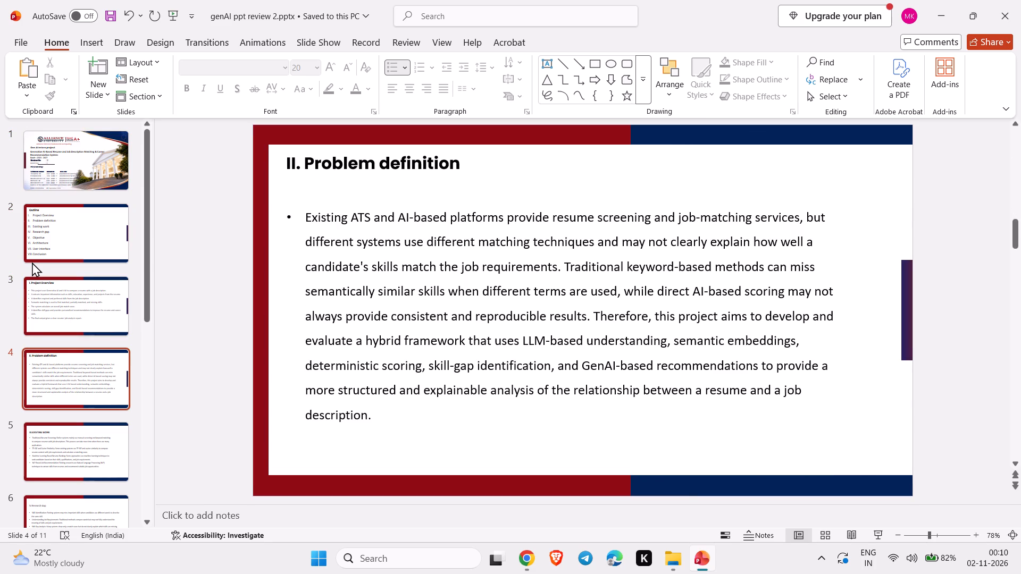
pyautogui.press('Down')
pyautogui.press('Up')
pyautogui.press('Up')
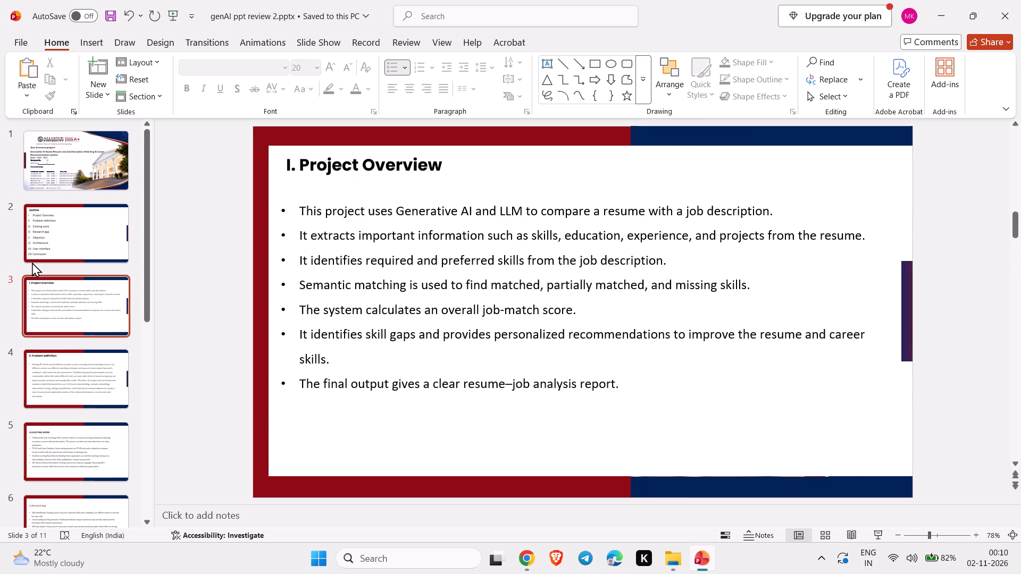
pyautogui.press('Up')
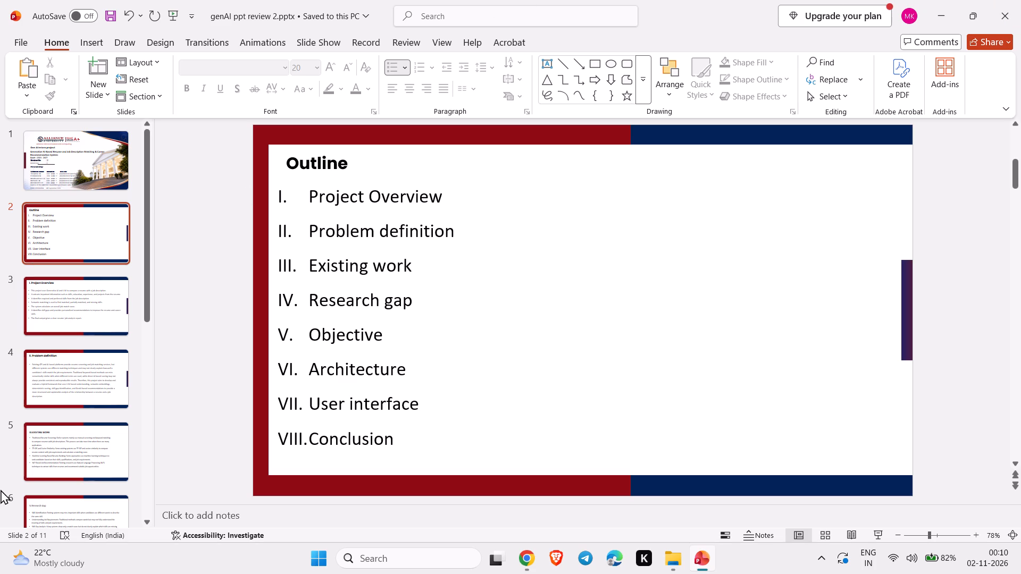
# Review the slides in order from the Outline through the closing Thank You slide.
pyautogui.click(44, 235)
pyautogui.press('Down')
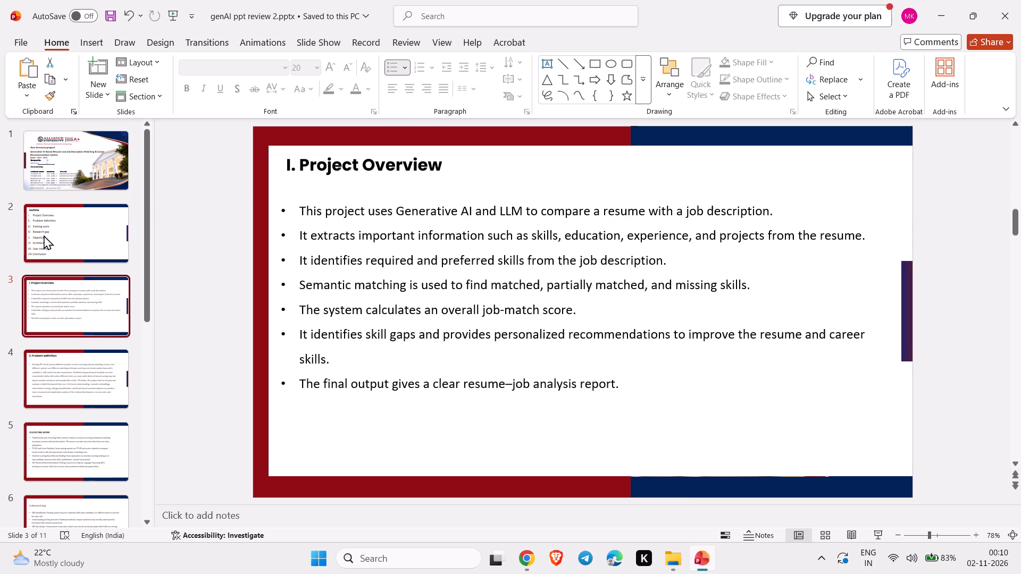
pyautogui.press('Down')
pyautogui.press('Down')
pyautogui.press('Down')
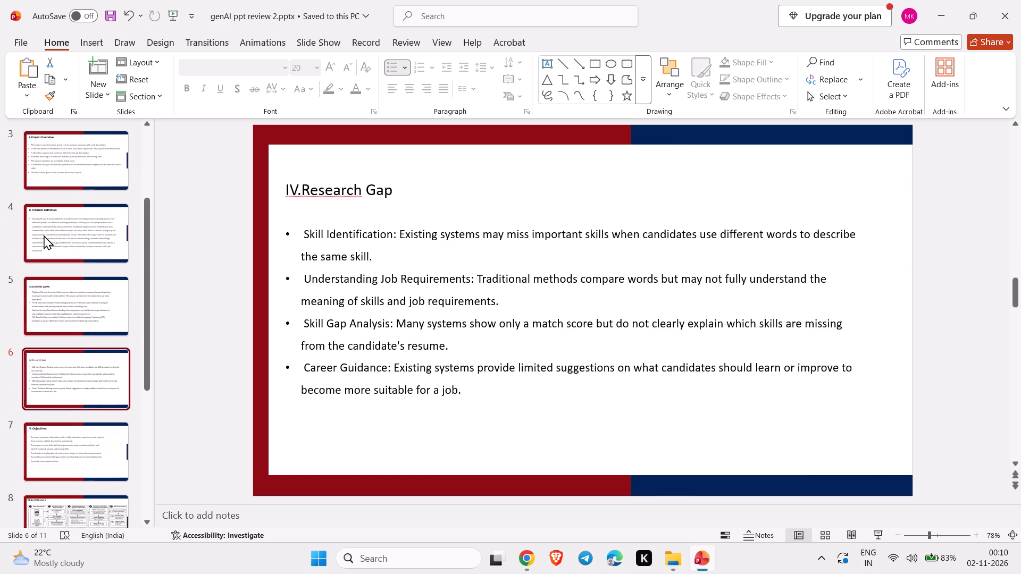
pyautogui.press('Down')
pyautogui.press('Down')
pyautogui.press('Down')
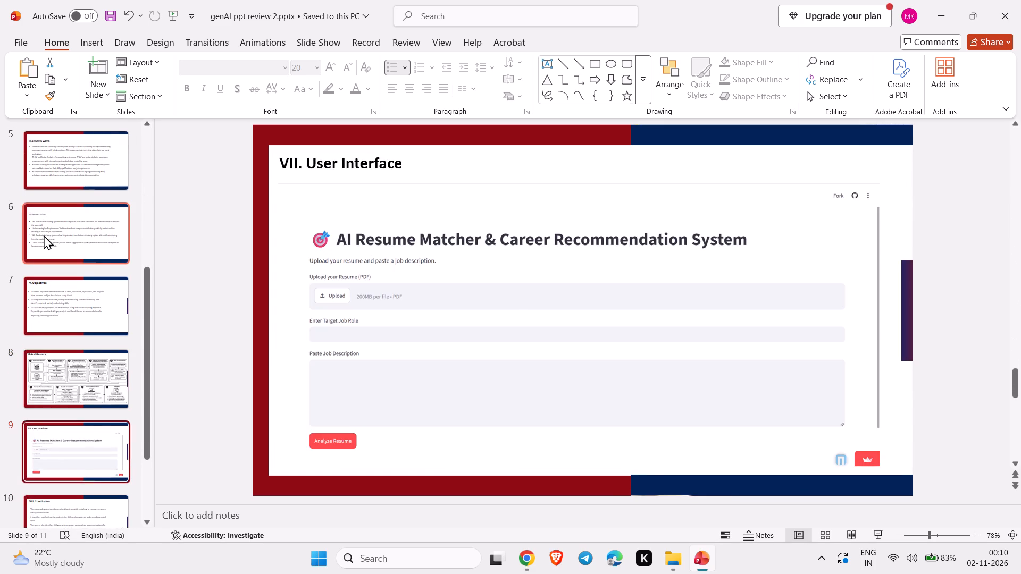
pyautogui.press('Down')
pyautogui.press('Down')
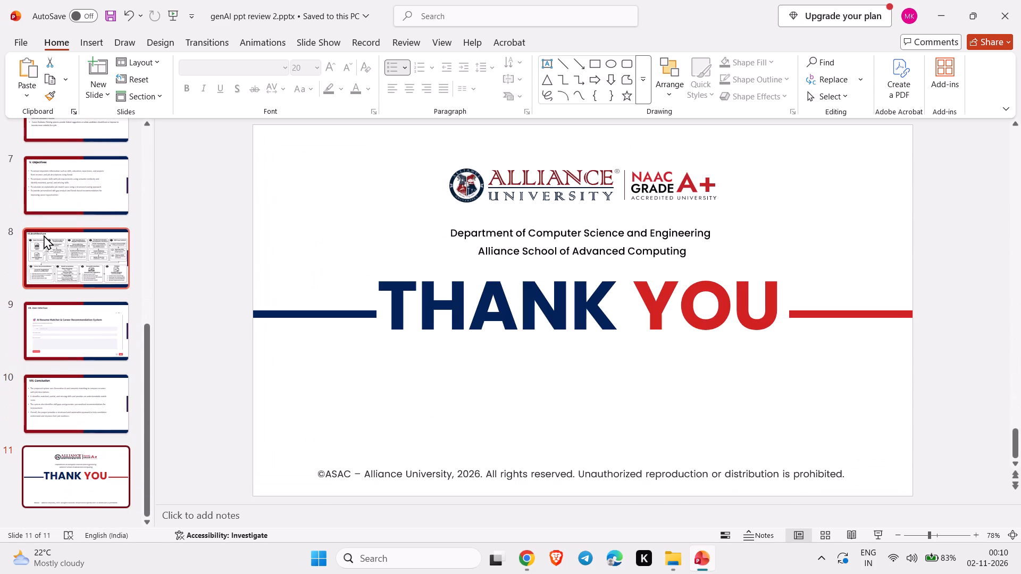
# Close the genAI ppt review 2 presentation.
pyautogui.click(1020, 0)
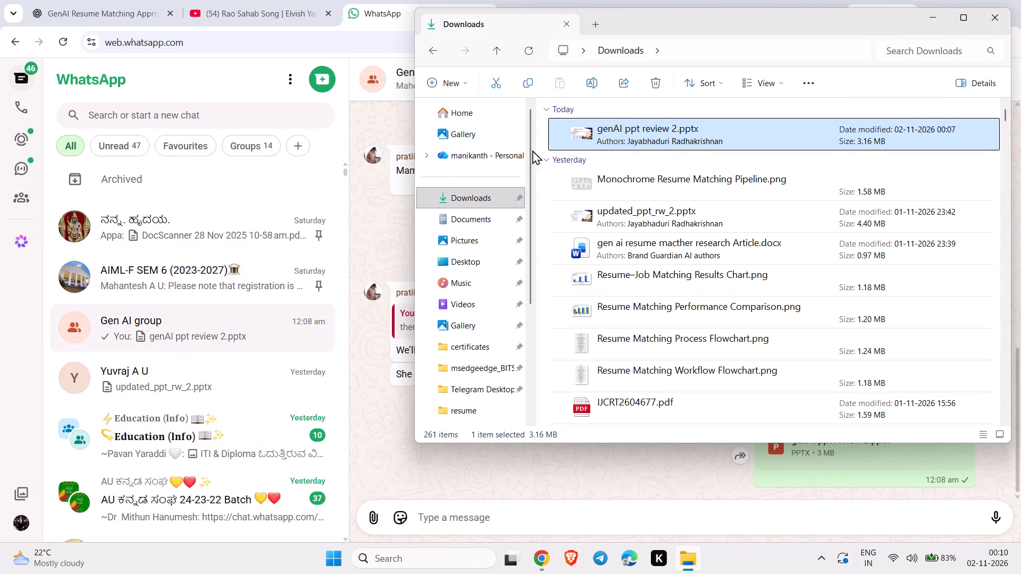